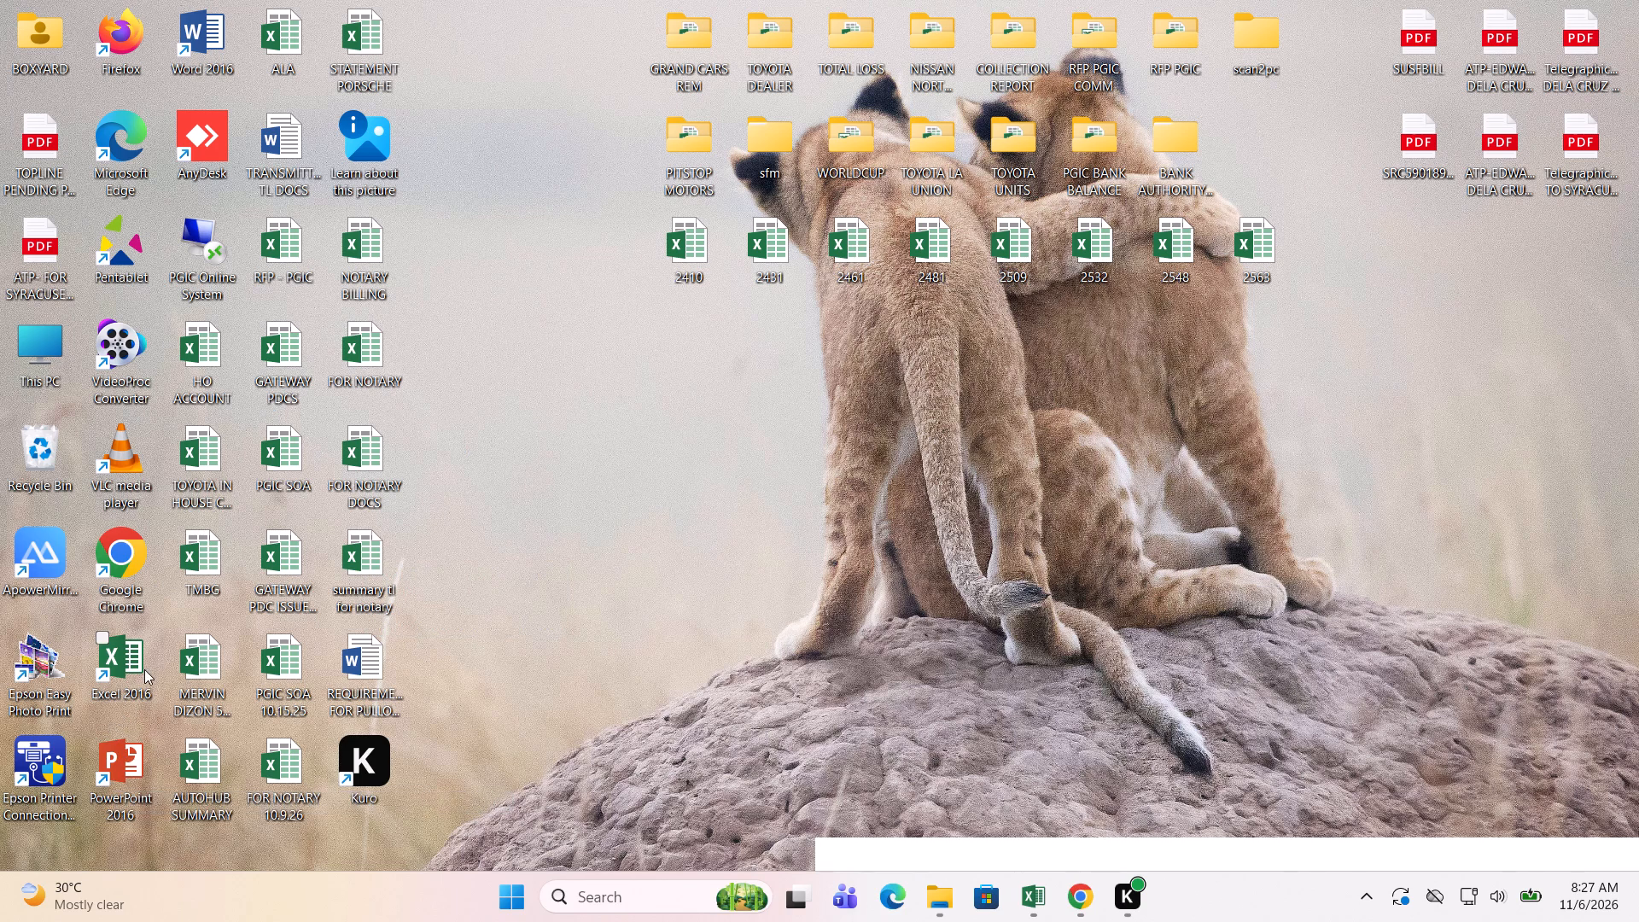
# Open PowerPoint, search templates for Presentations, filter by Business Plans and create a presentation from the Business plan presentation template.
pyautogui.doubleClick(125, 760)
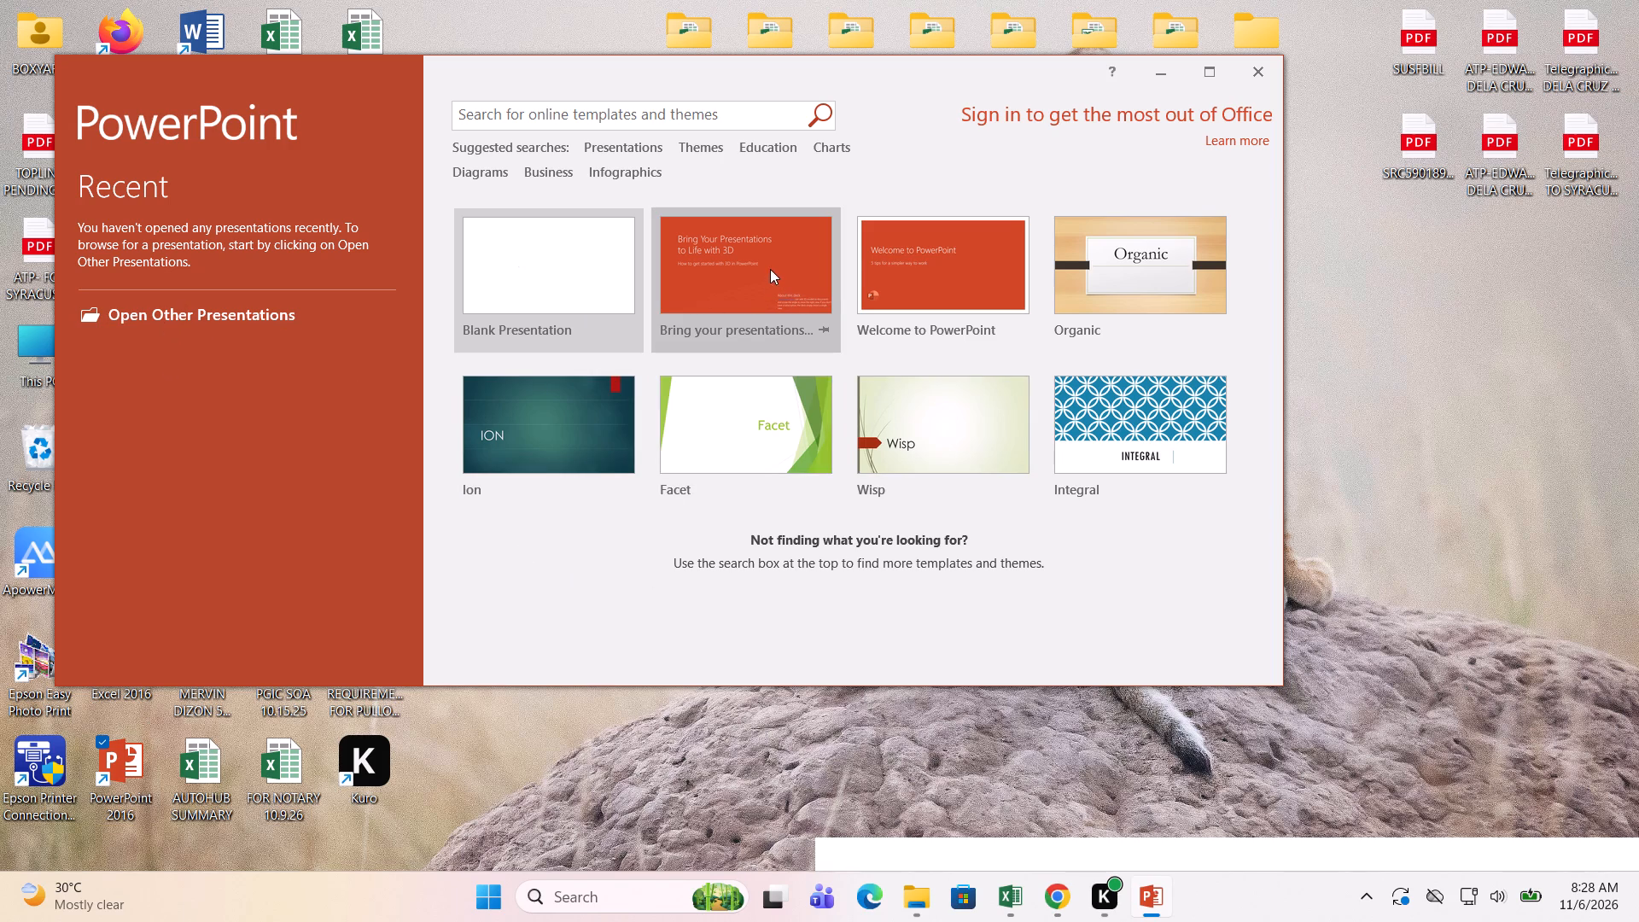
pyautogui.click(616, 140)
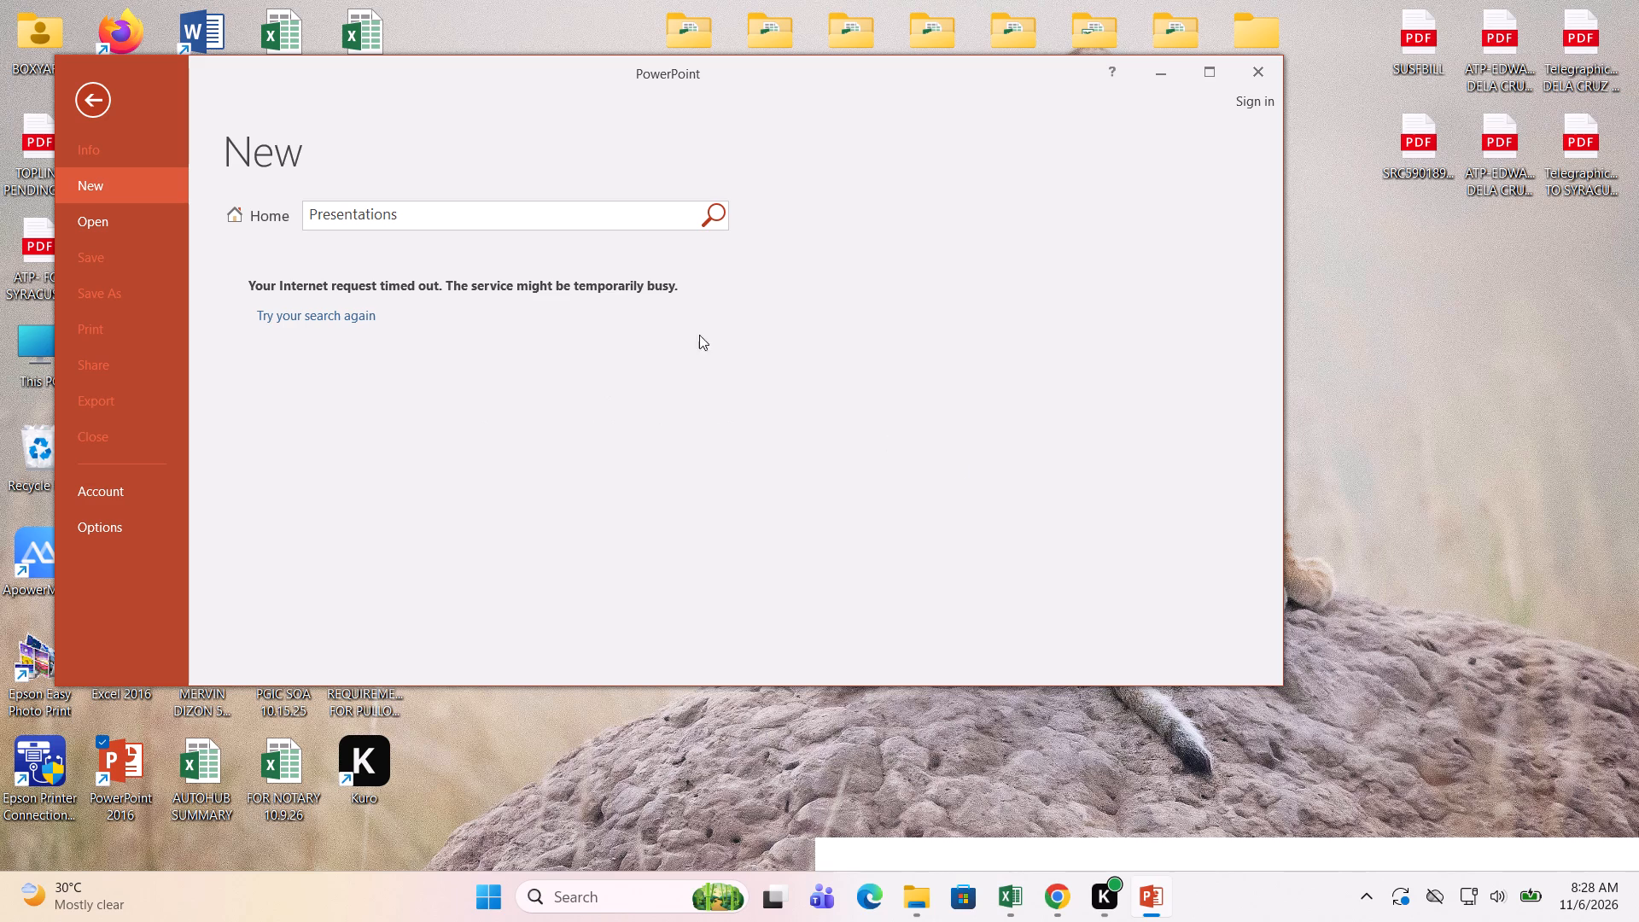
pyautogui.click(345, 317)
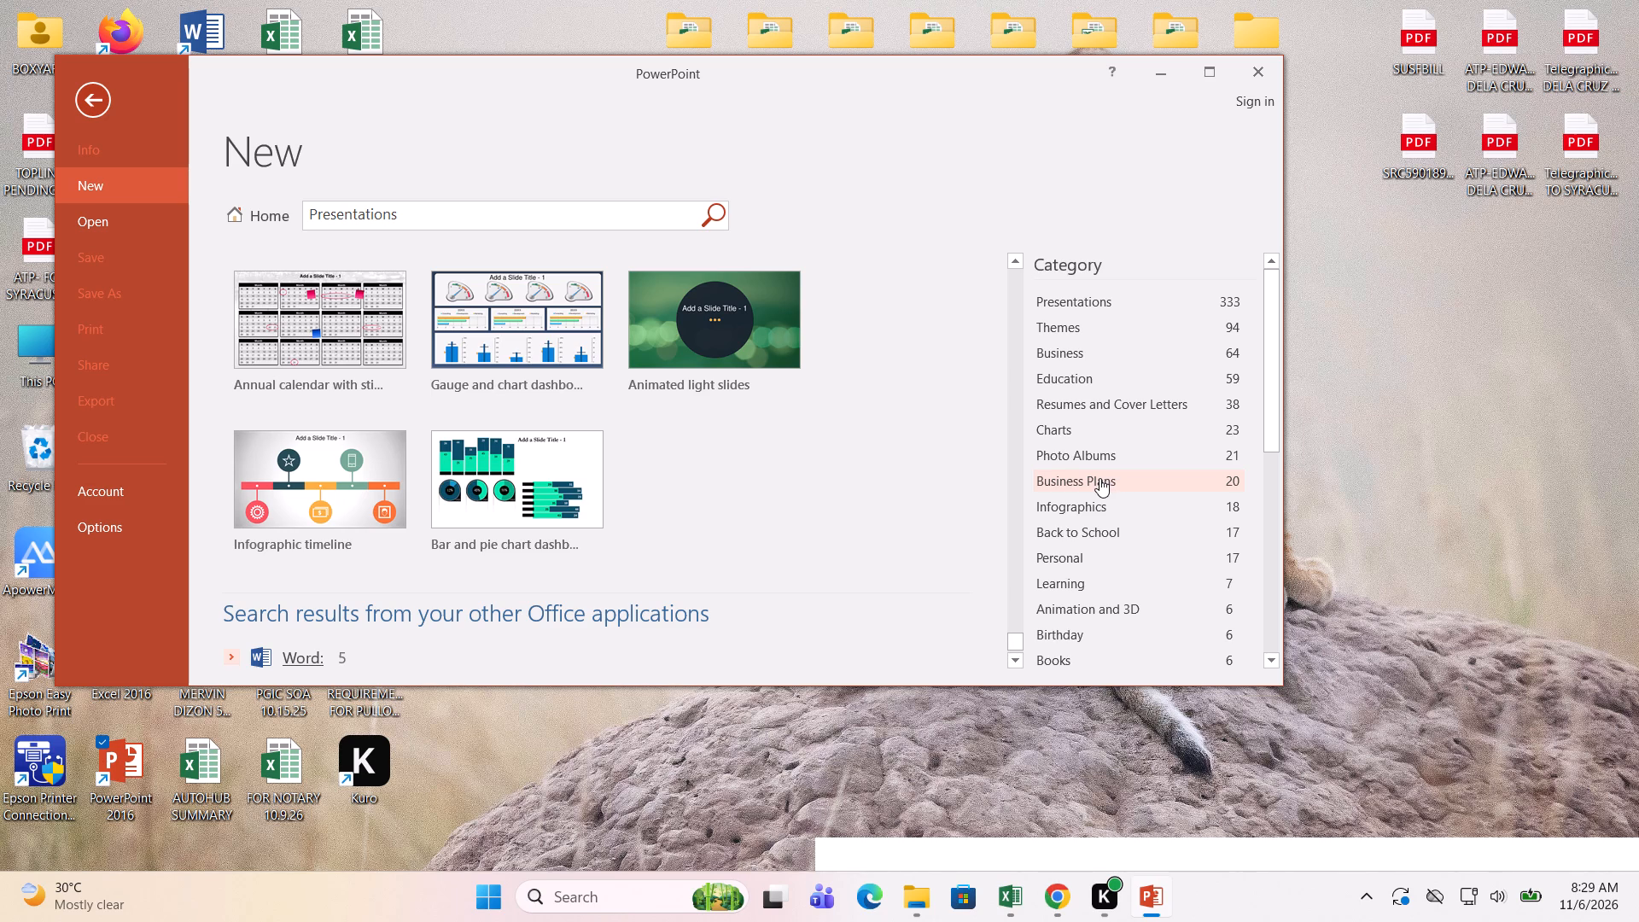
pyautogui.click(1099, 478)
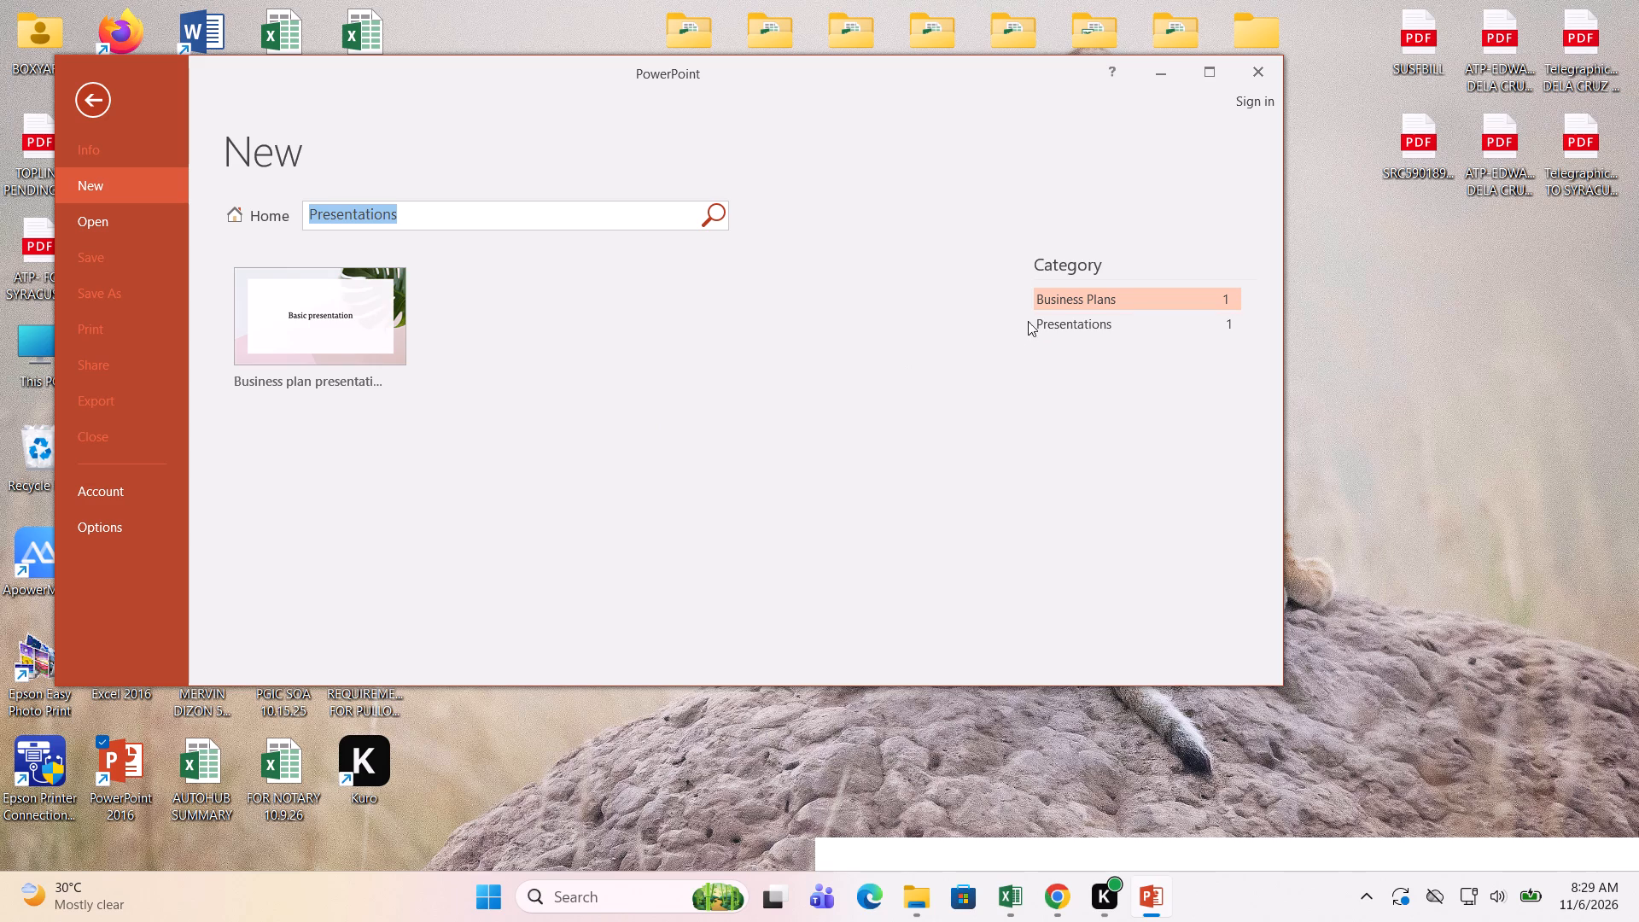
pyautogui.click(332, 320)
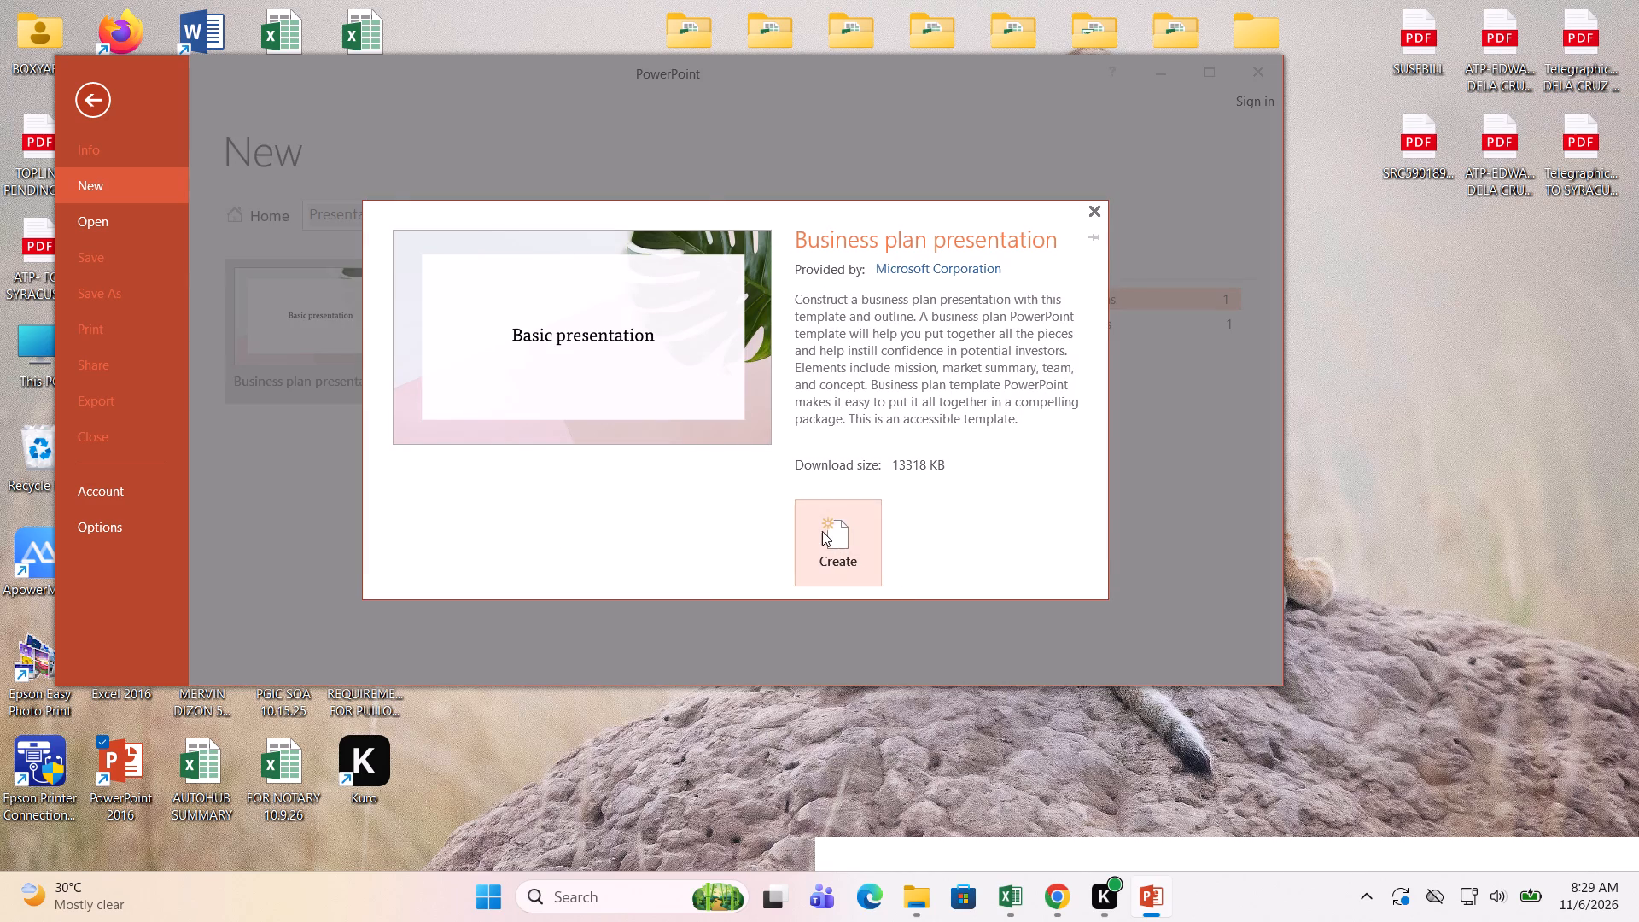
pyautogui.click(820, 526)
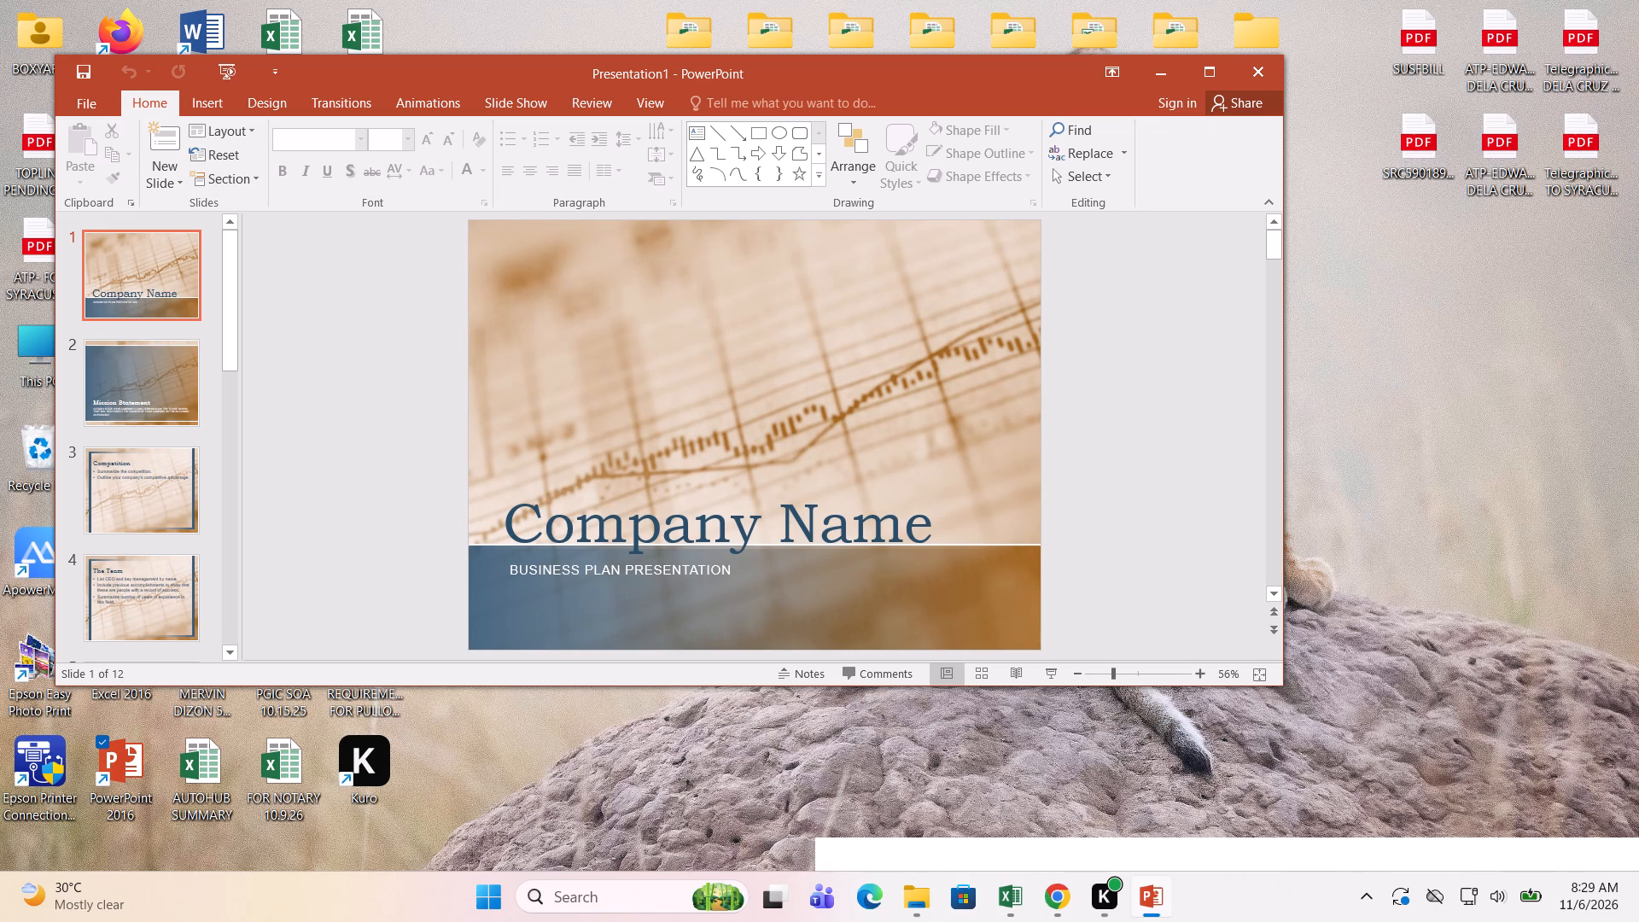
# Replace the Company Name title on slide 1 with "Mashin Frozen Products".
pyautogui.moveTo(932, 531); pyautogui.dragTo(685, 531)
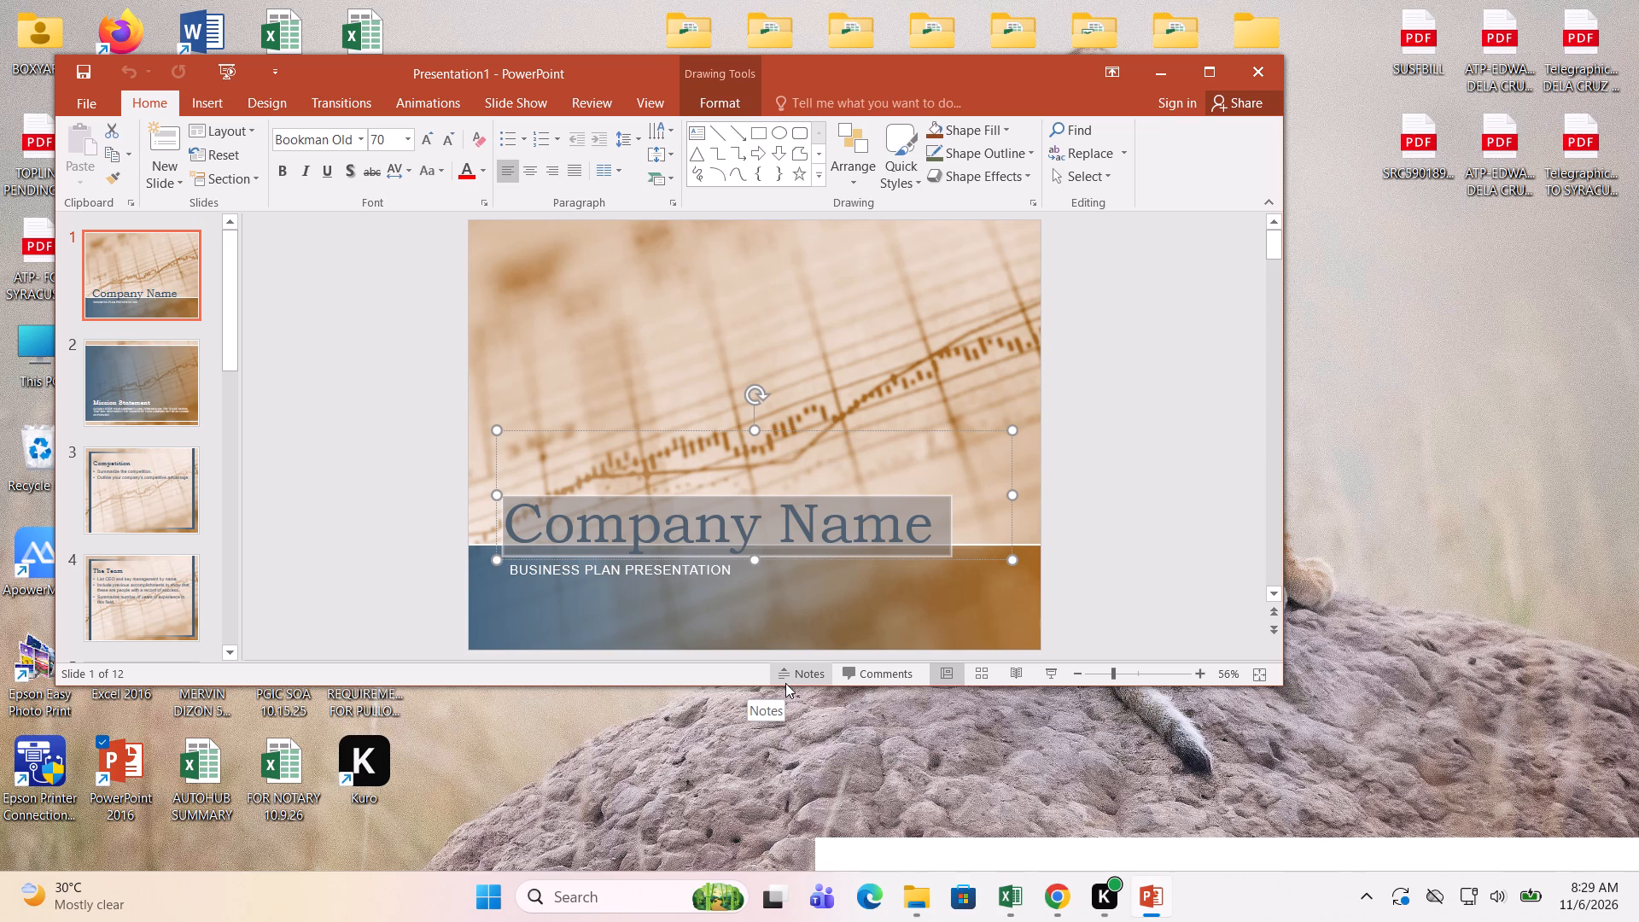
pyautogui.press('m')
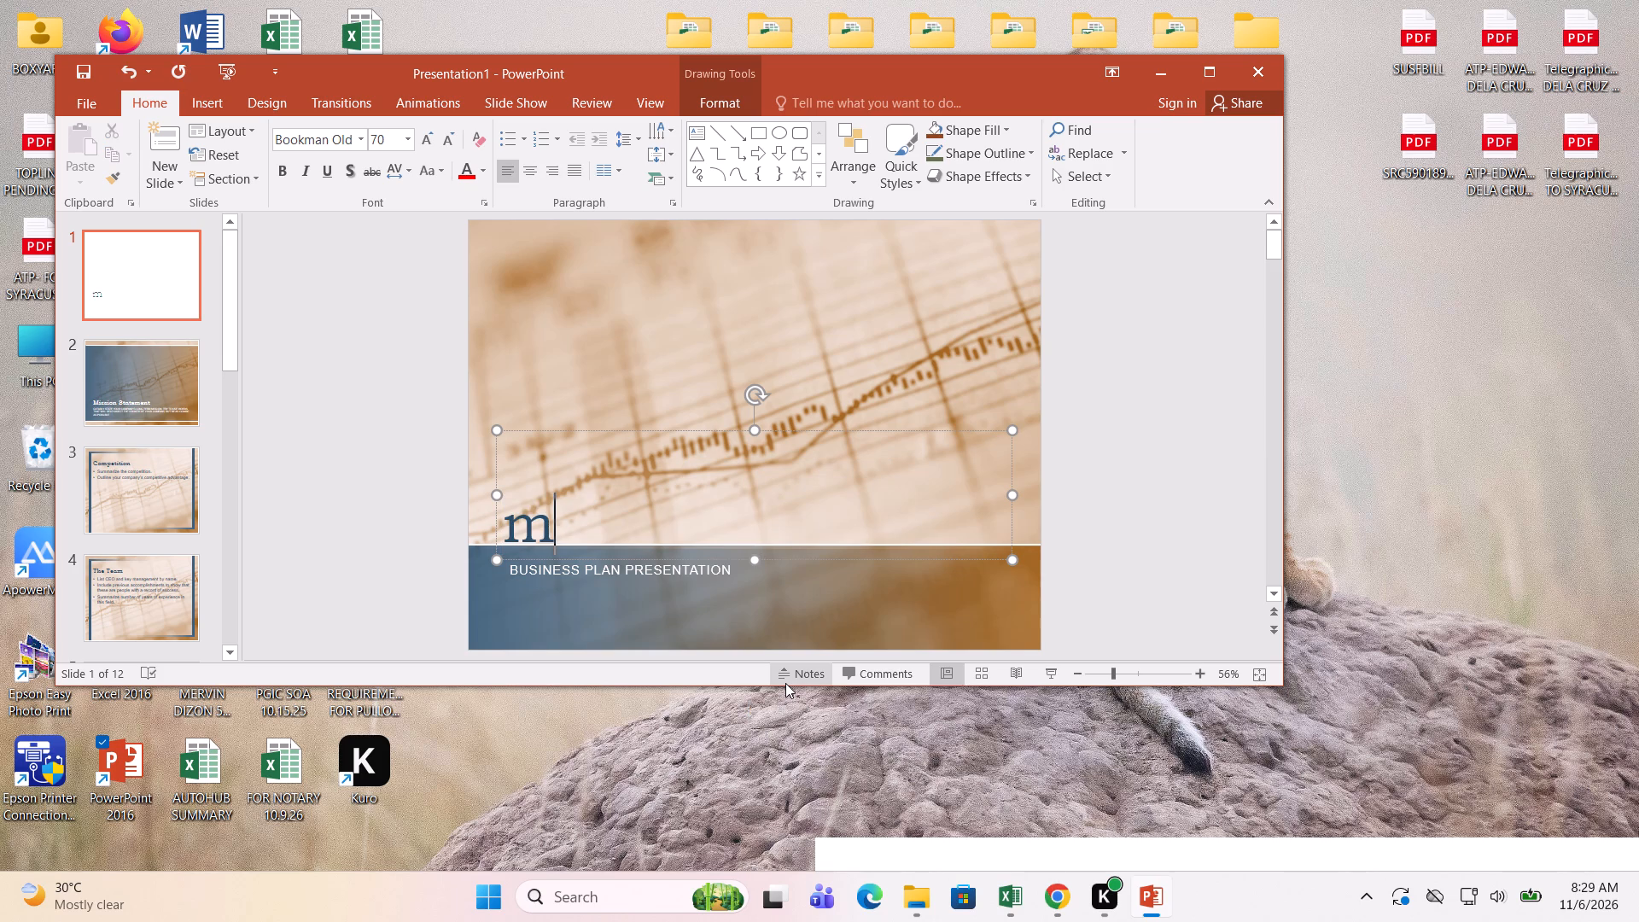
pyautogui.press('BackSpace')
pyautogui.write('Mashin')
pyautogui.press('space')
pyautogui.write('Fro')
pyautogui.press('e')
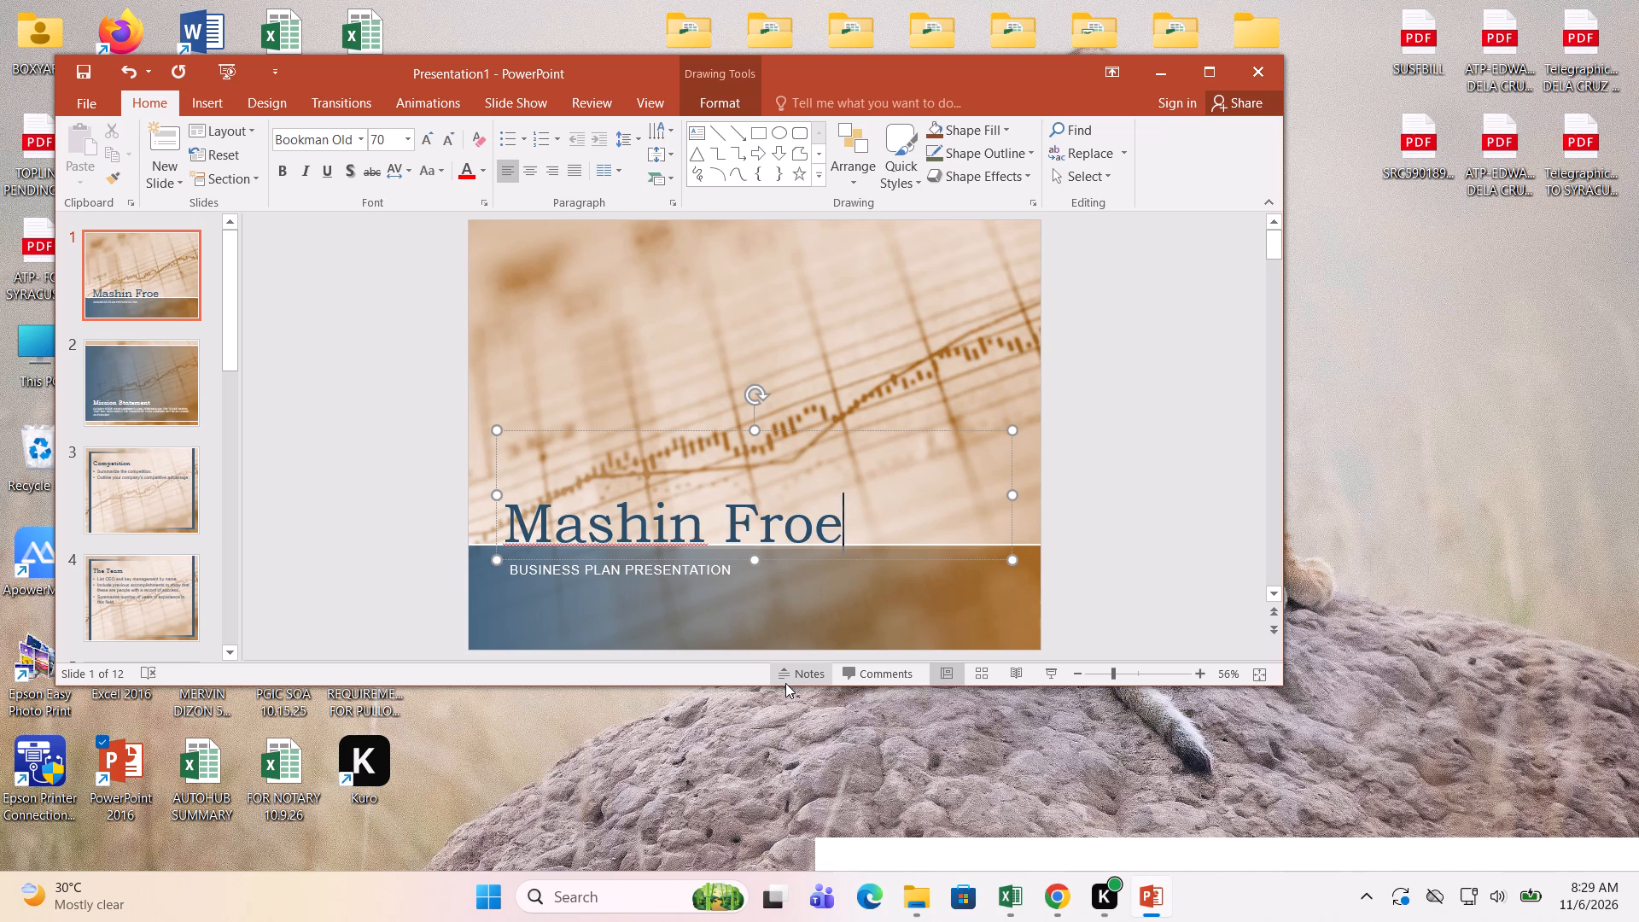
pyautogui.press('BackSpace')
pyautogui.write('zen')
pyautogui.press('space')
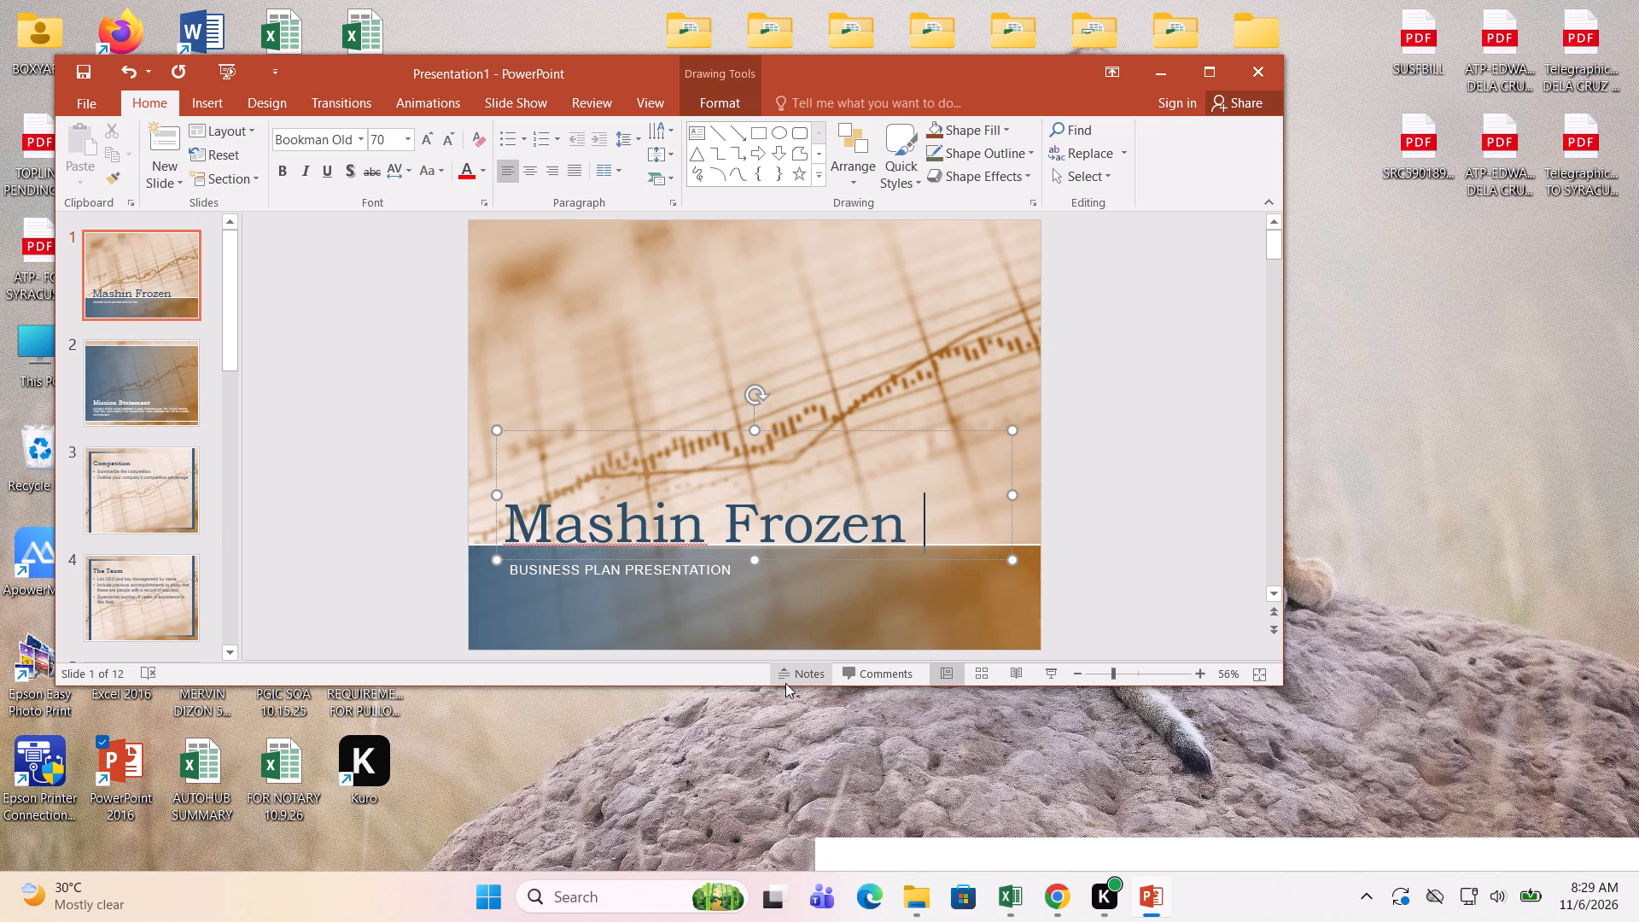
pyautogui.hotkey('shift', 'g')
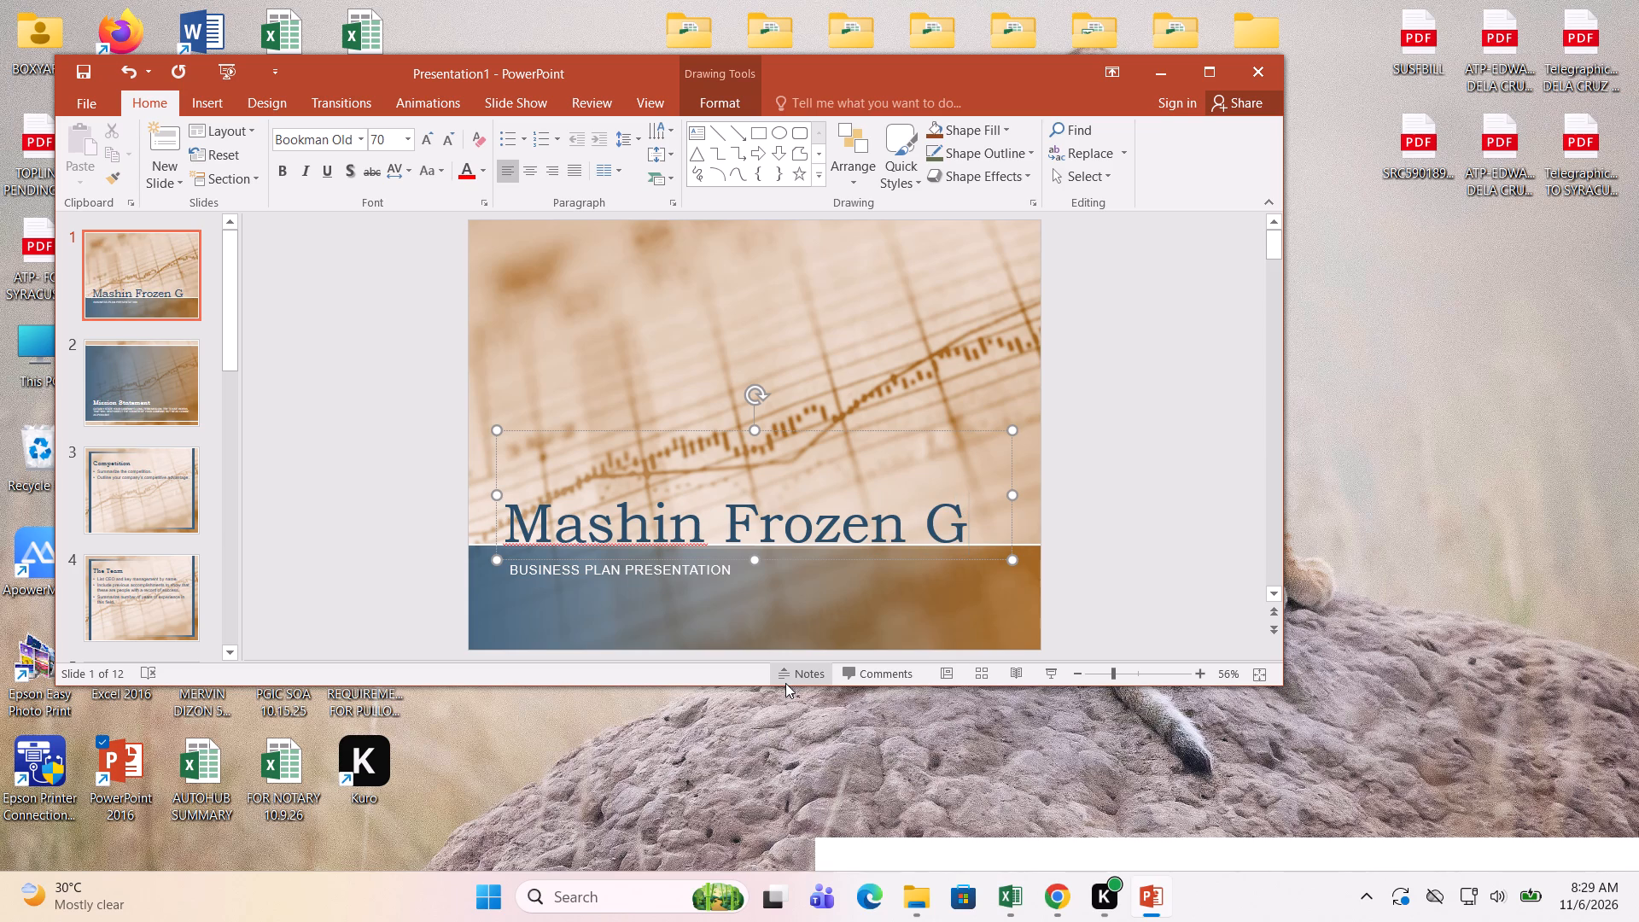
pyautogui.press('BackSpace')
pyautogui.write('Pro')
pyautogui.write('ducts')
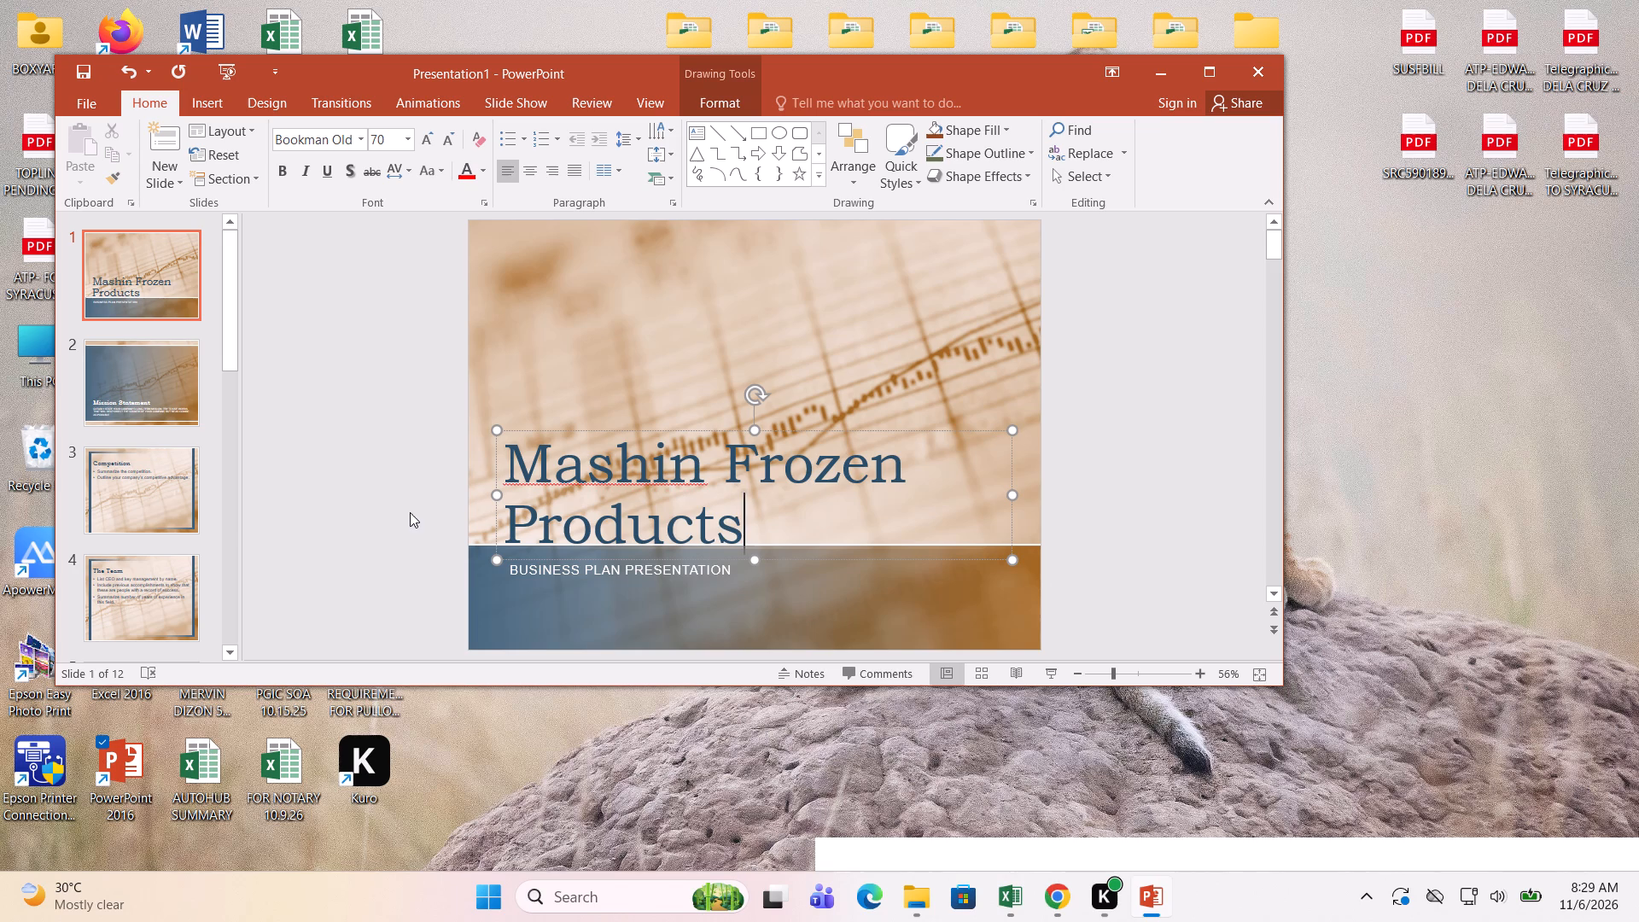
pyautogui.click(353, 425)
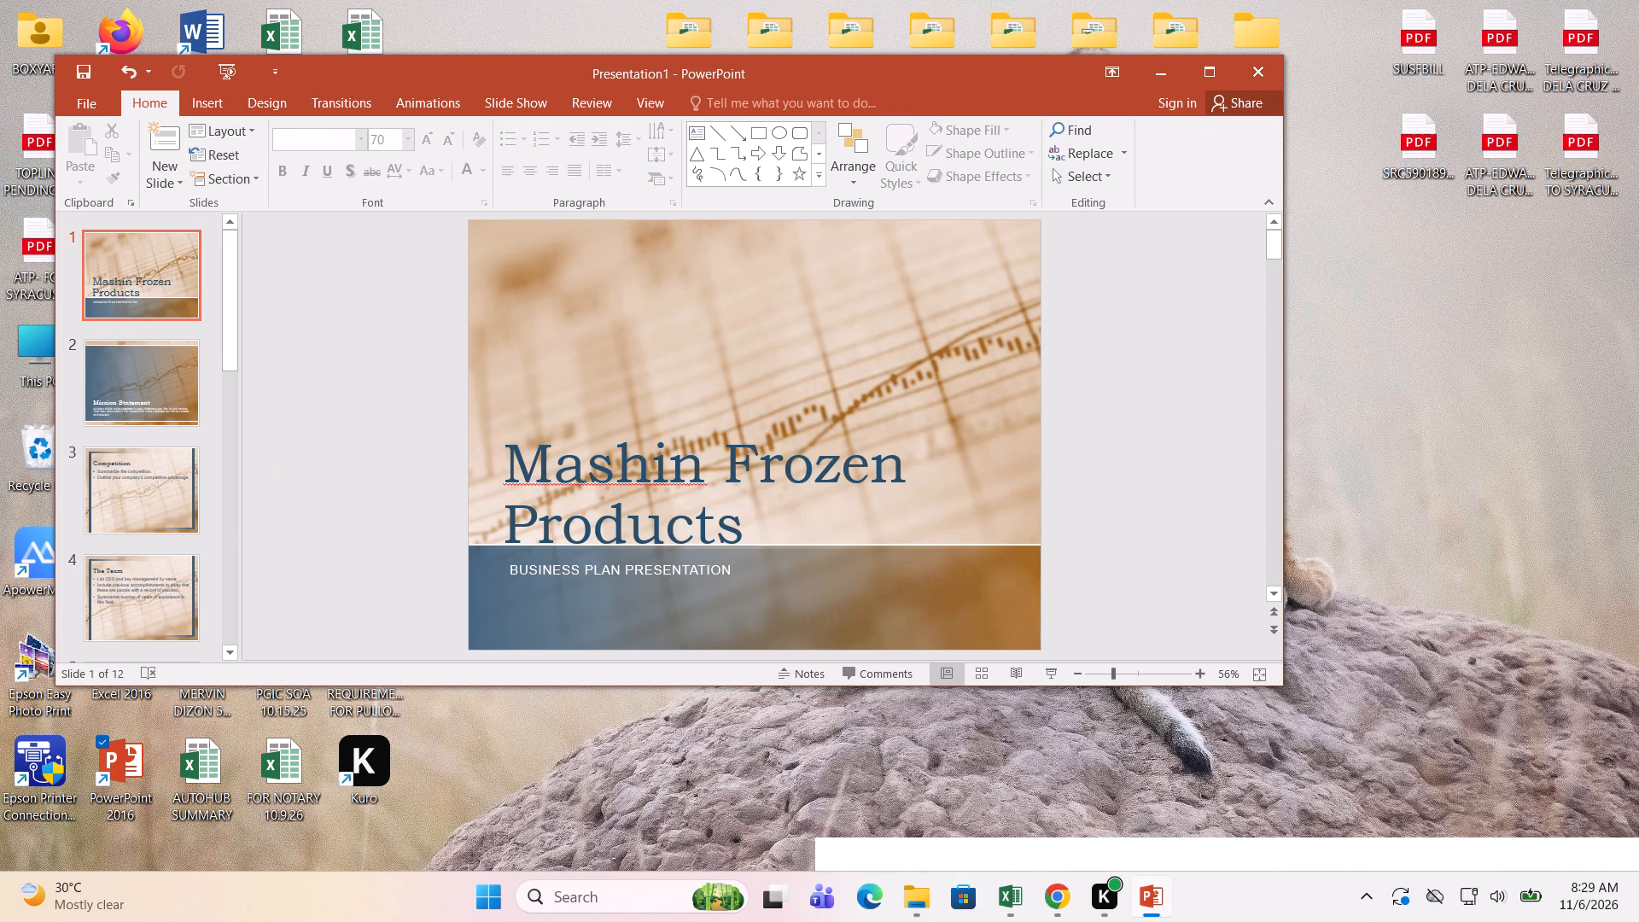
# Select the whole placeholder paragraph under the Mission Statement heading on slide 2.
pyautogui.click(136, 390)
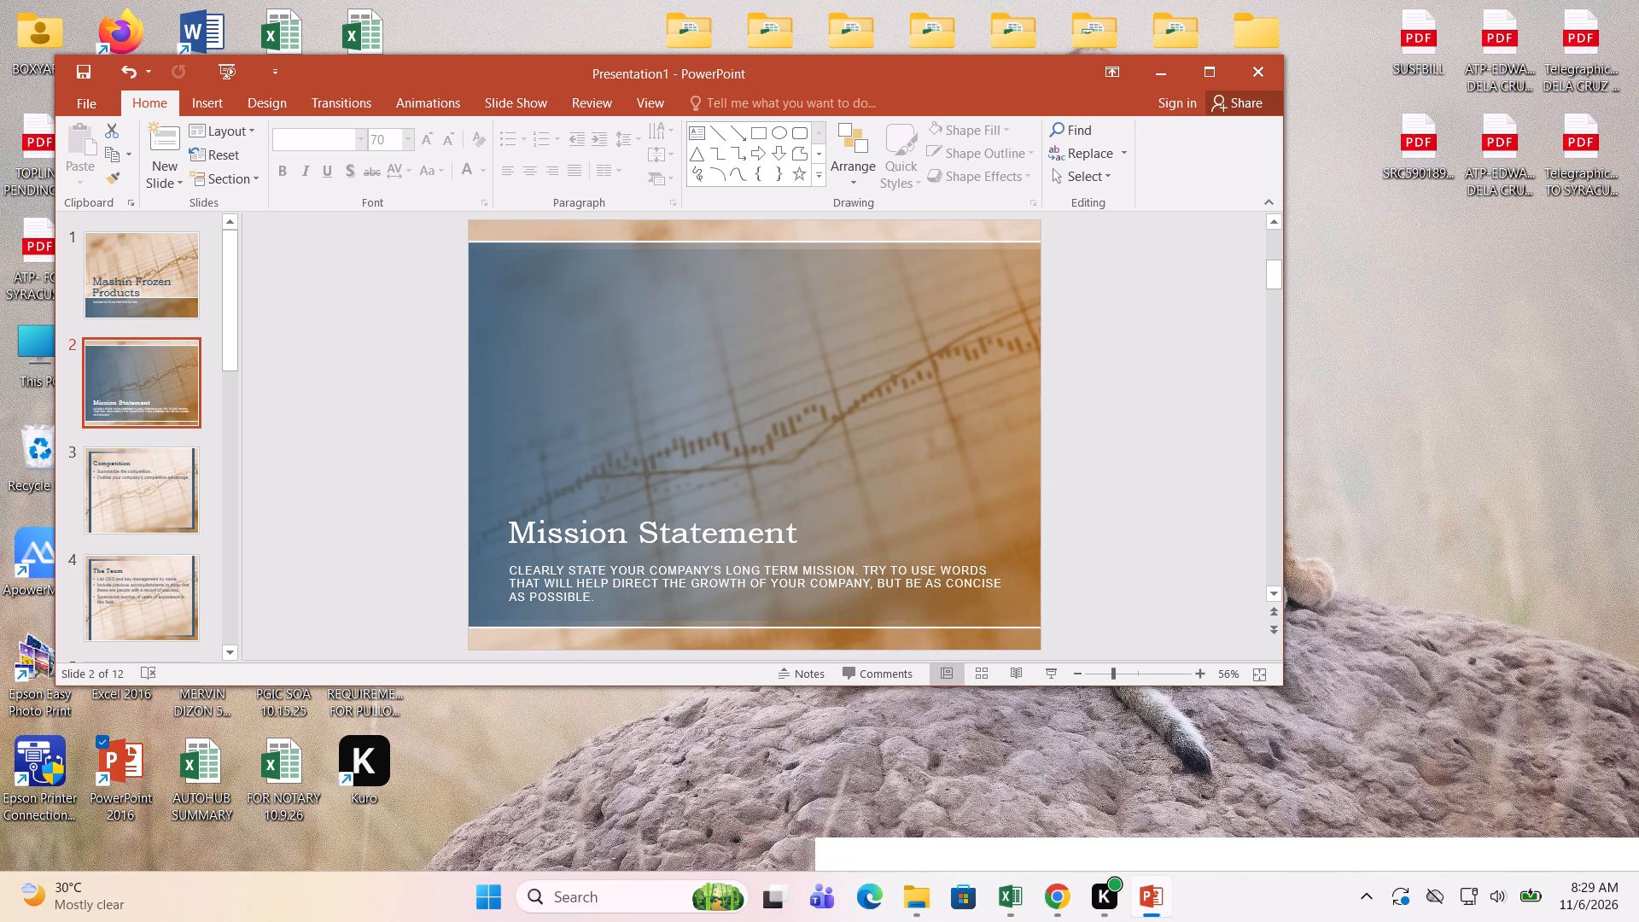
pyautogui.moveTo(598, 601); pyautogui.dragTo(551, 586)
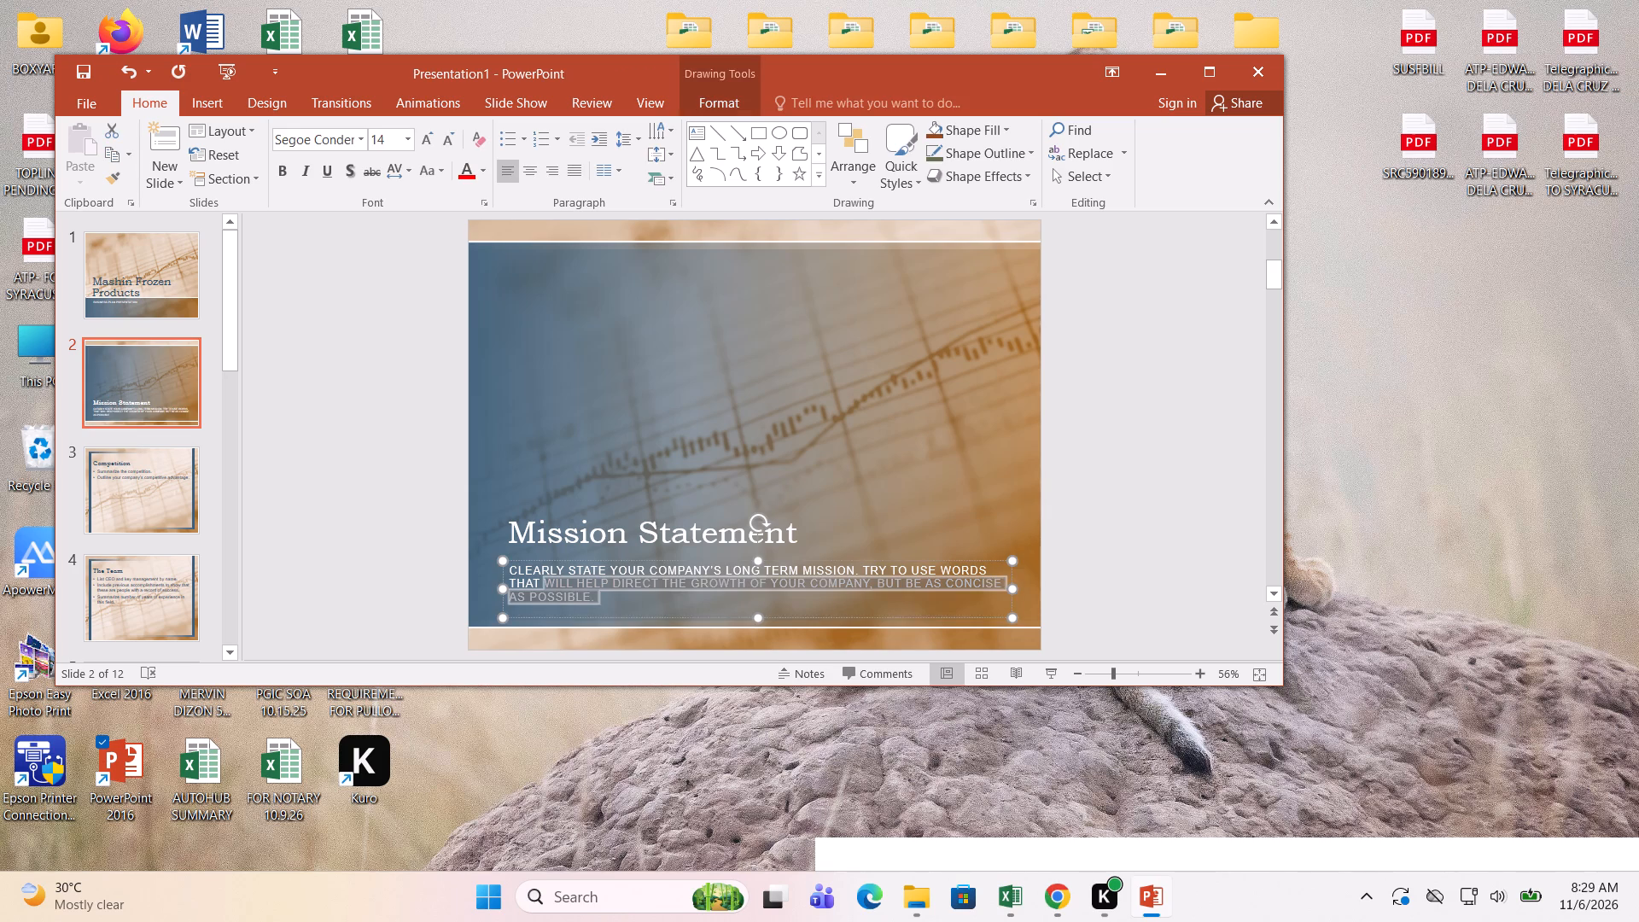
pyautogui.moveTo(551, 586); pyautogui.dragTo(525, 564)
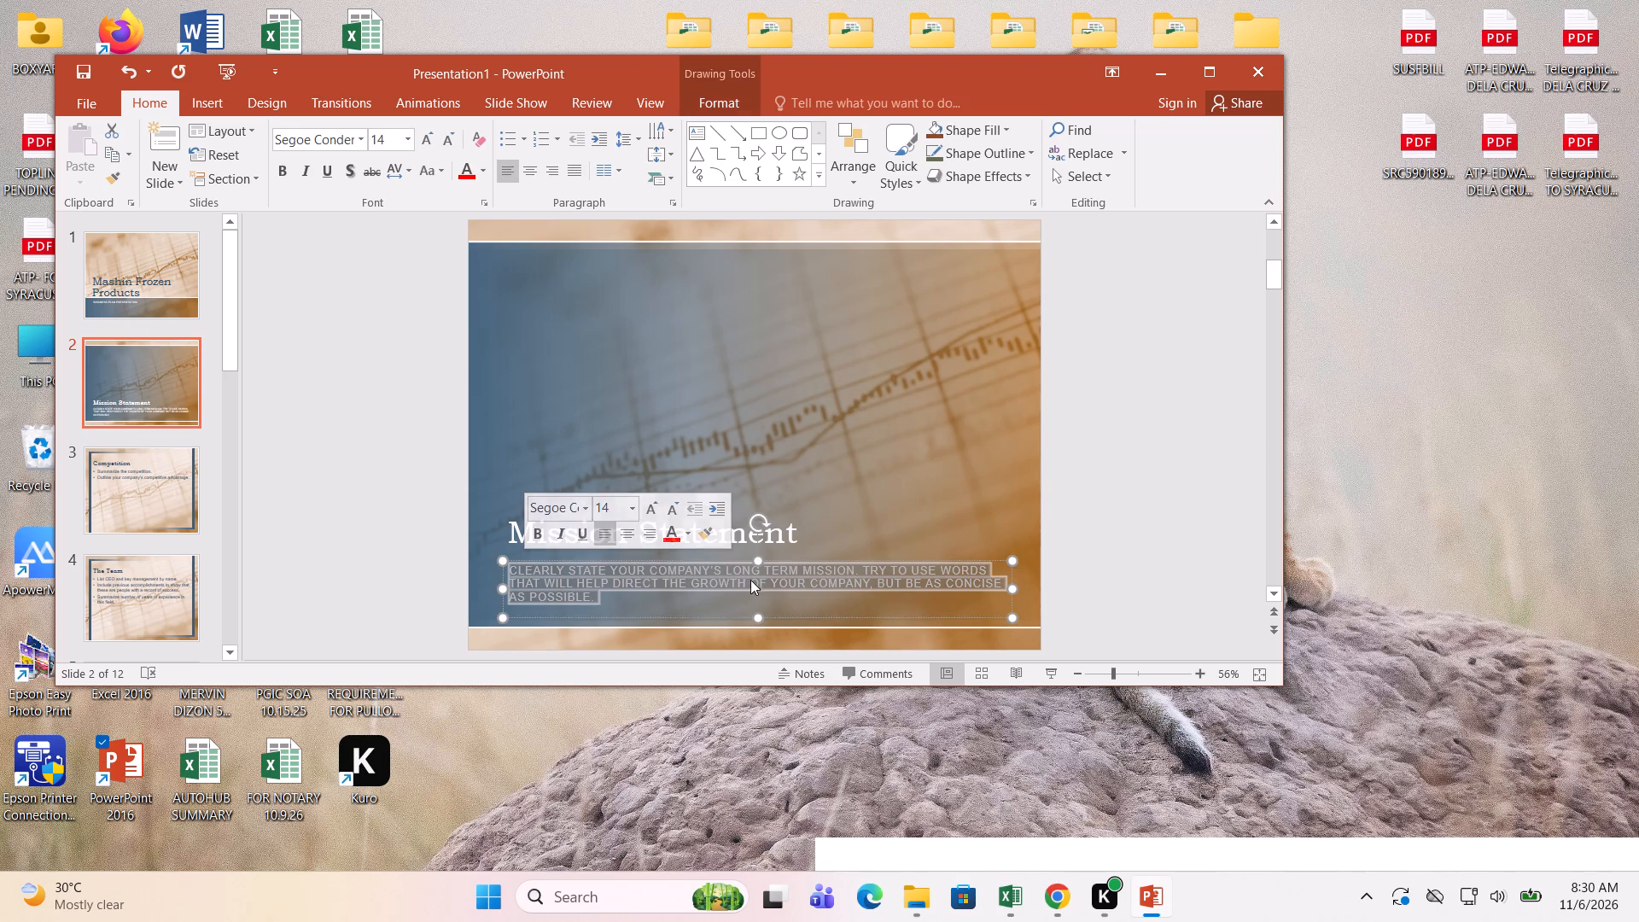
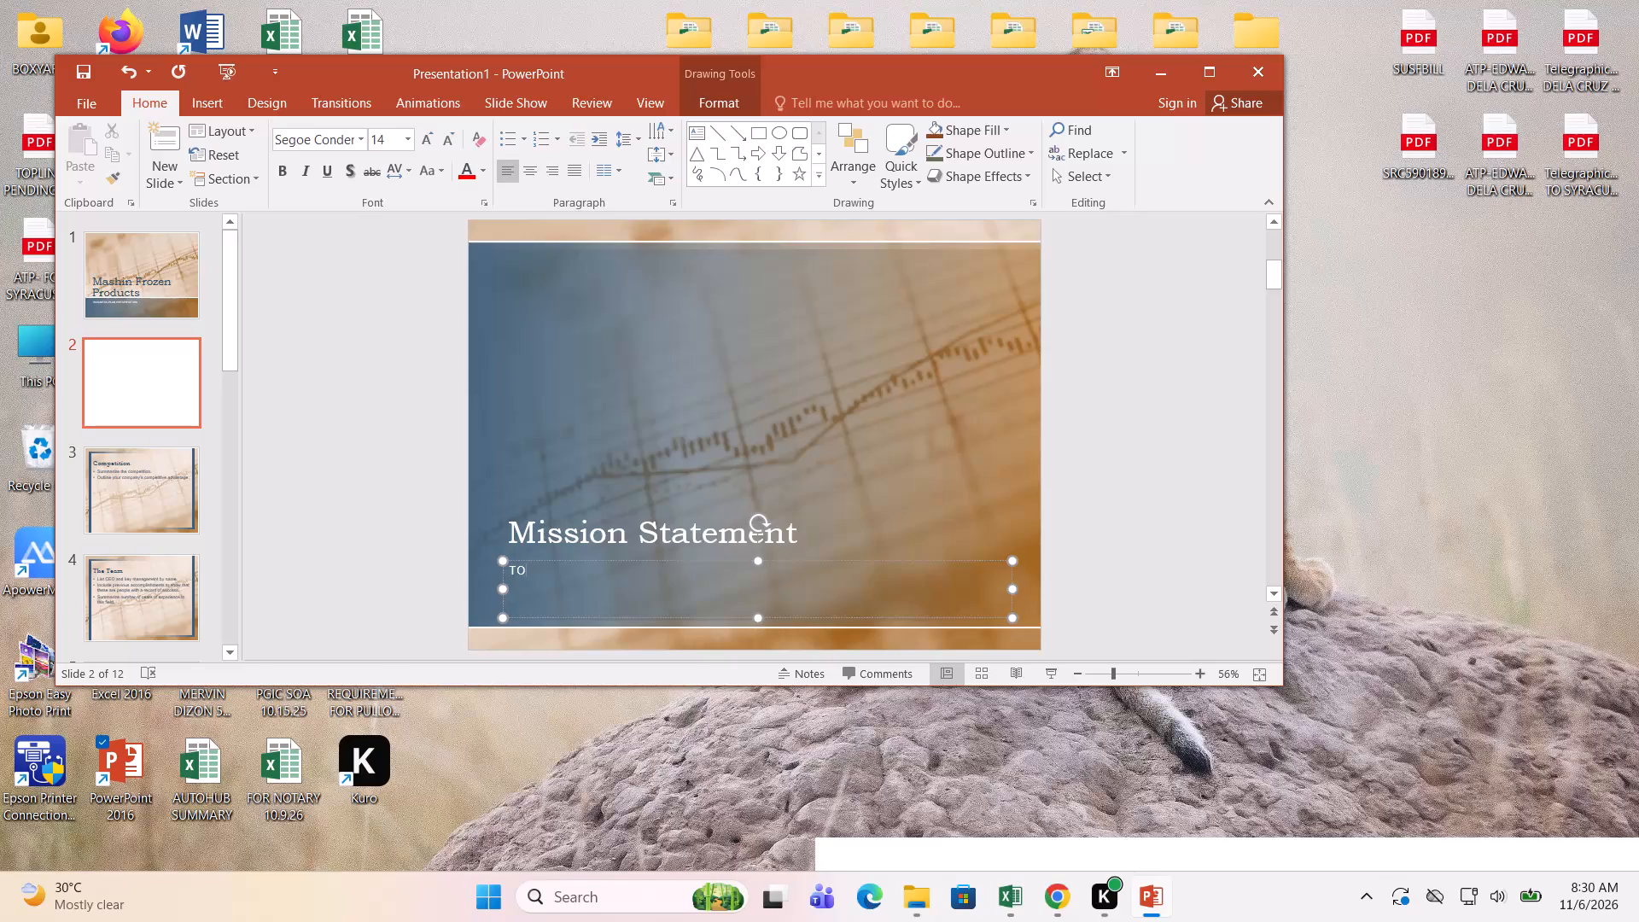
# Continue the mission statement on slide 2 after "to" with "provide high-quality, safe and affordable frozen food products".
pyautogui.press('space')
pyautogui.write('provide')
pyautogui.press('space')
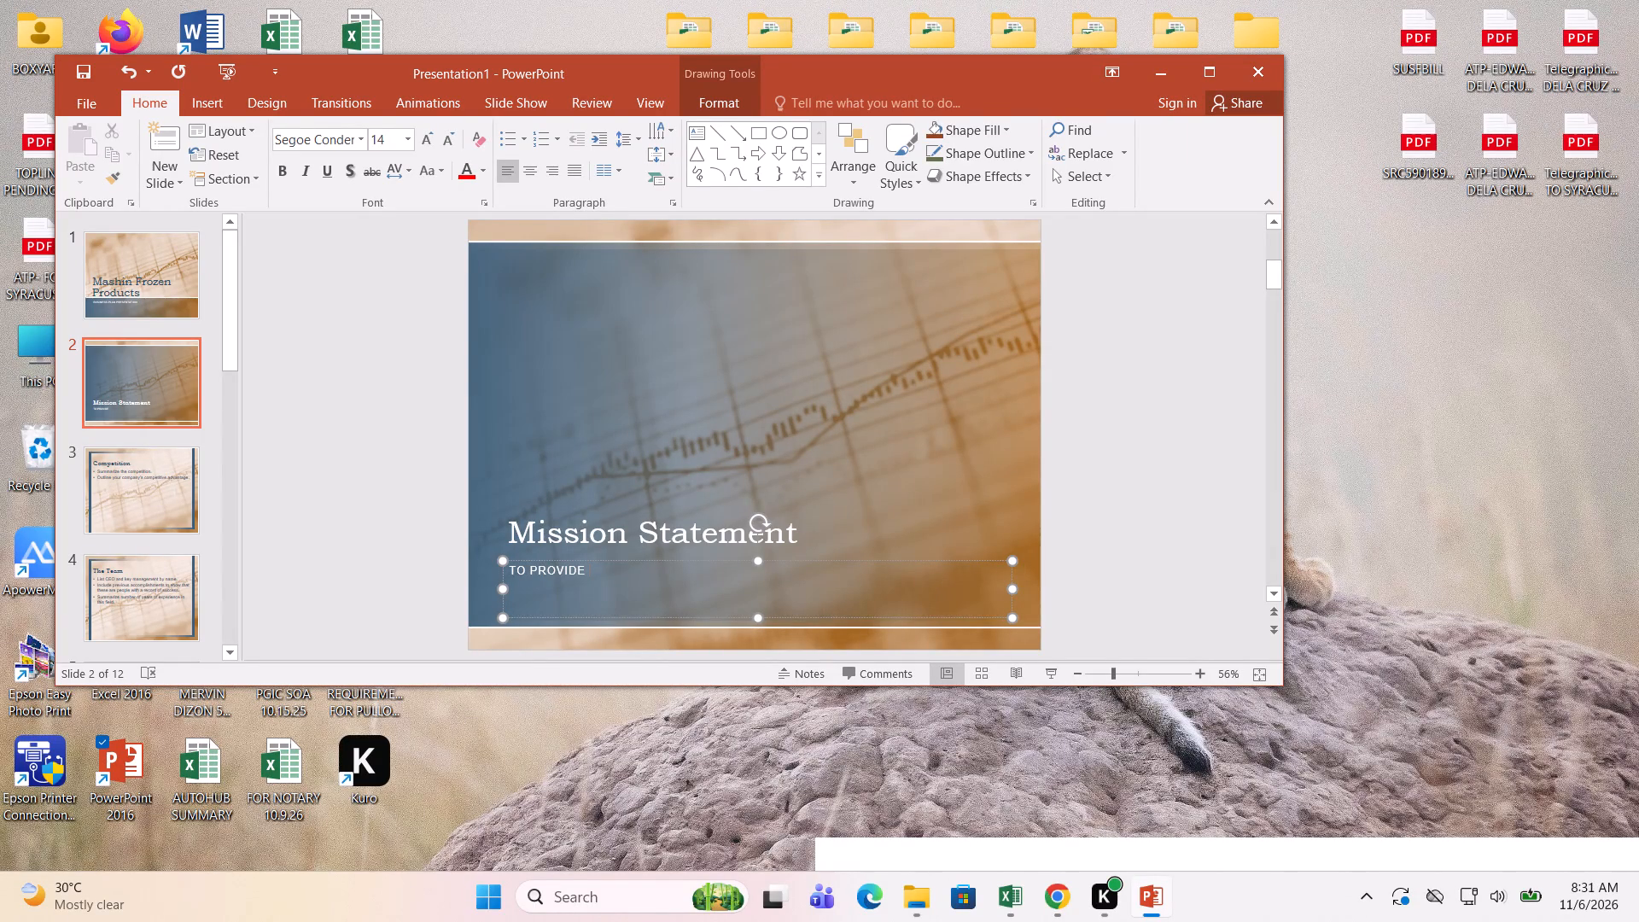
pyautogui.write('high-')
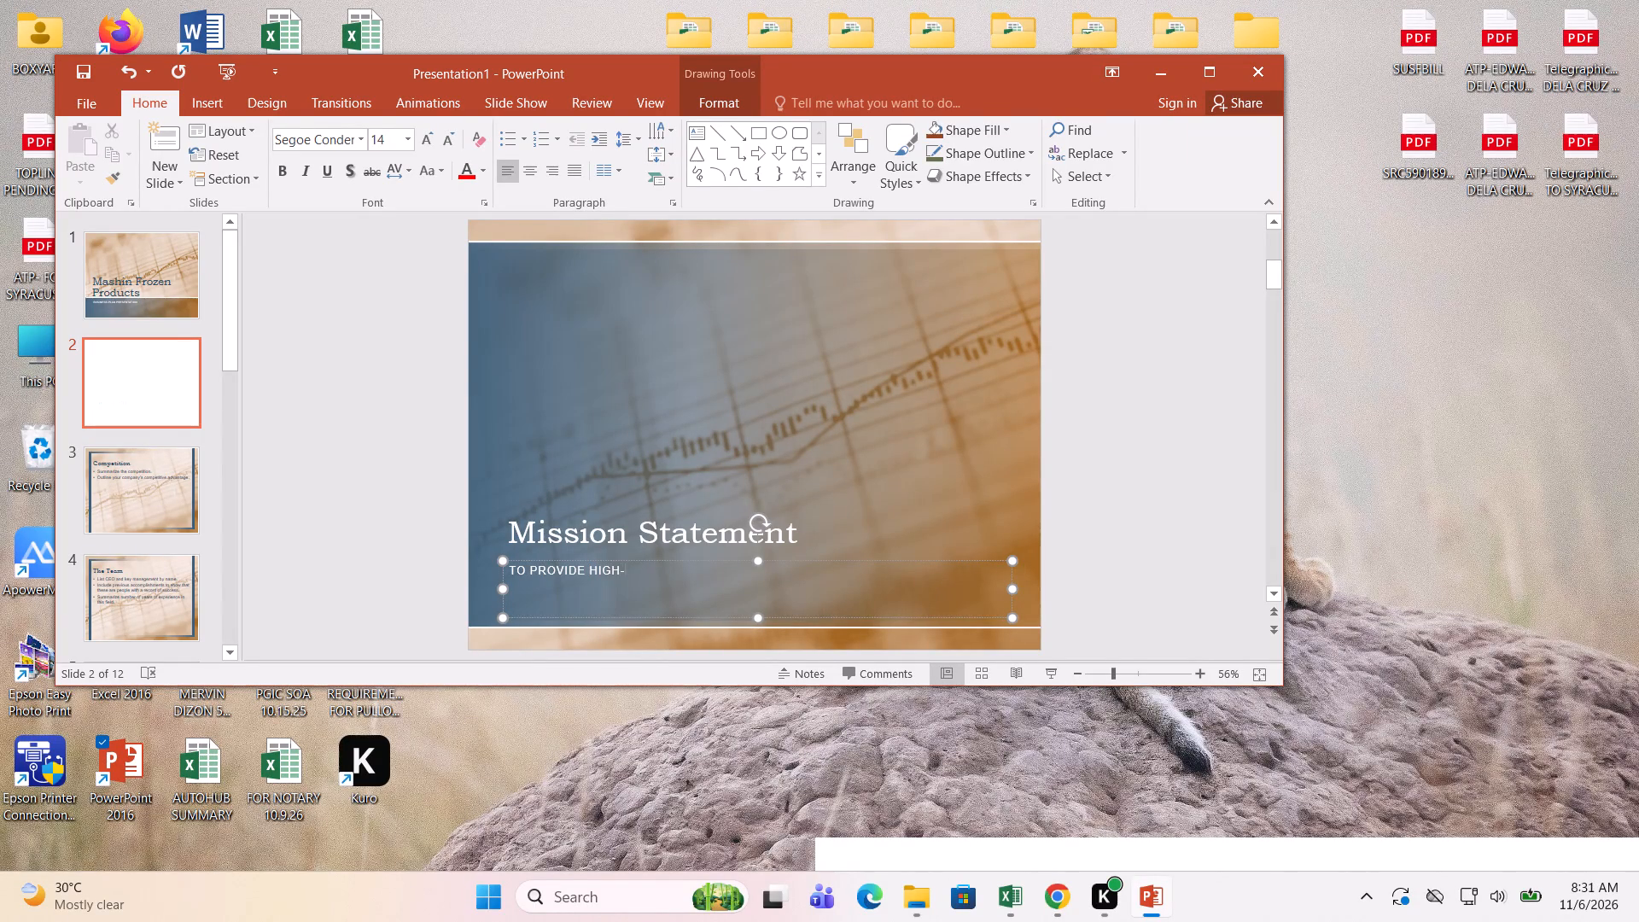
pyautogui.write('quility')
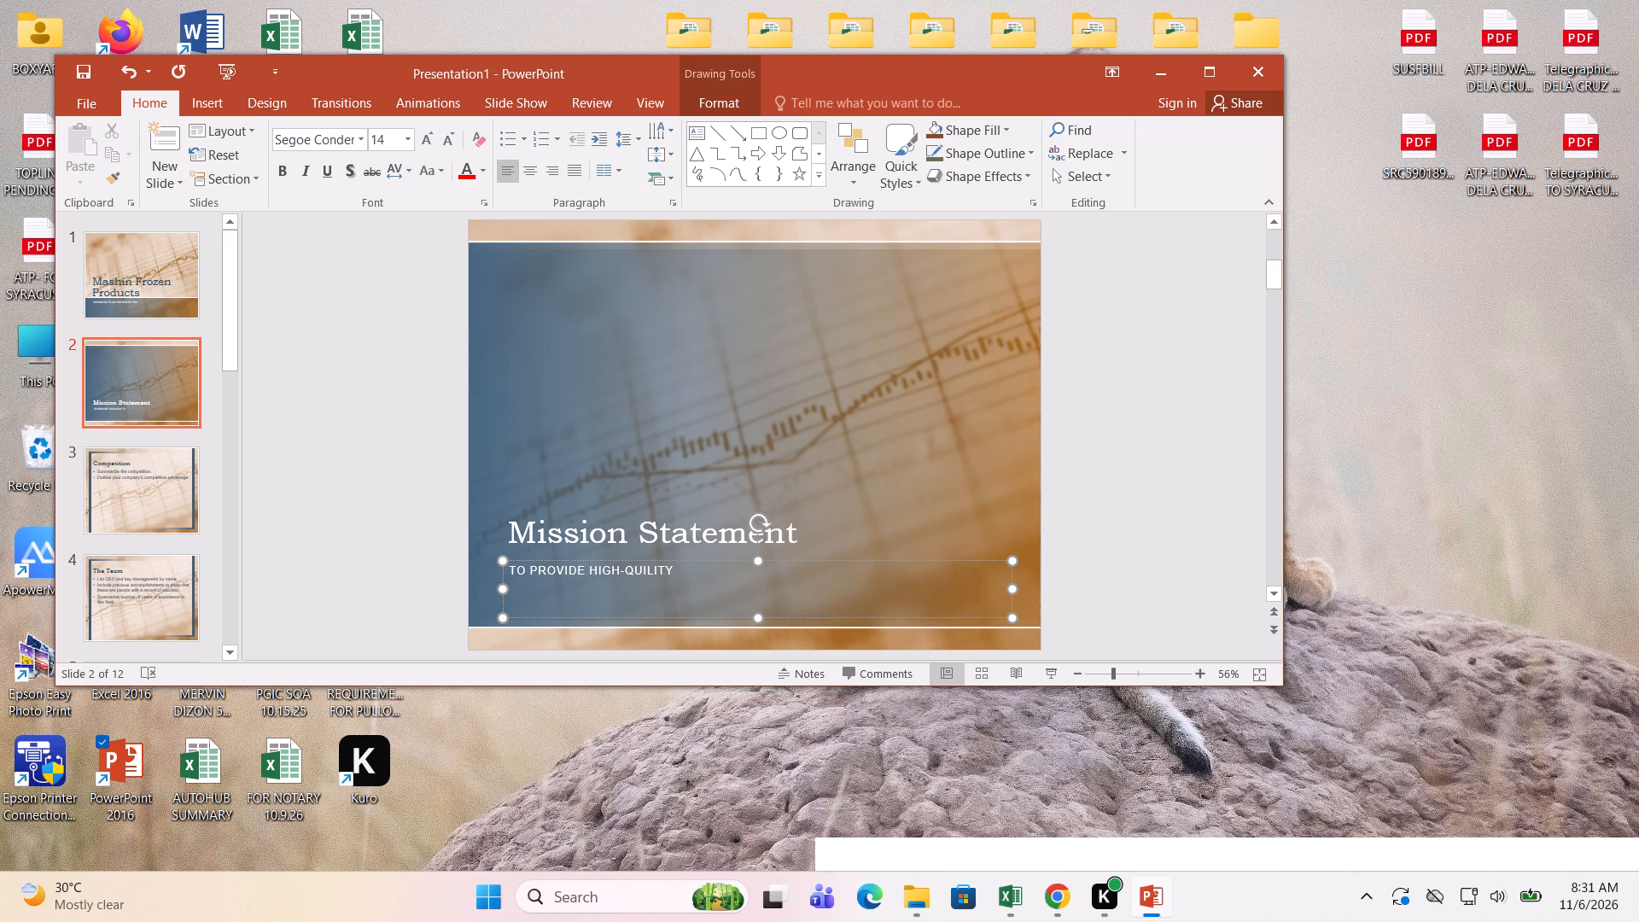
pyautogui.press('BackSpace')
pyautogui.press('BackSpace')
pyautogui.press('BackSpace')
pyautogui.press('BackSpace')
pyautogui.press('BackSpace')
pyautogui.write('ality')
pyautogui.write(', safe and affordable')
pyautogui.press('space')
pyautogui.write('frozen foo')
pyautogui.write('d pr')
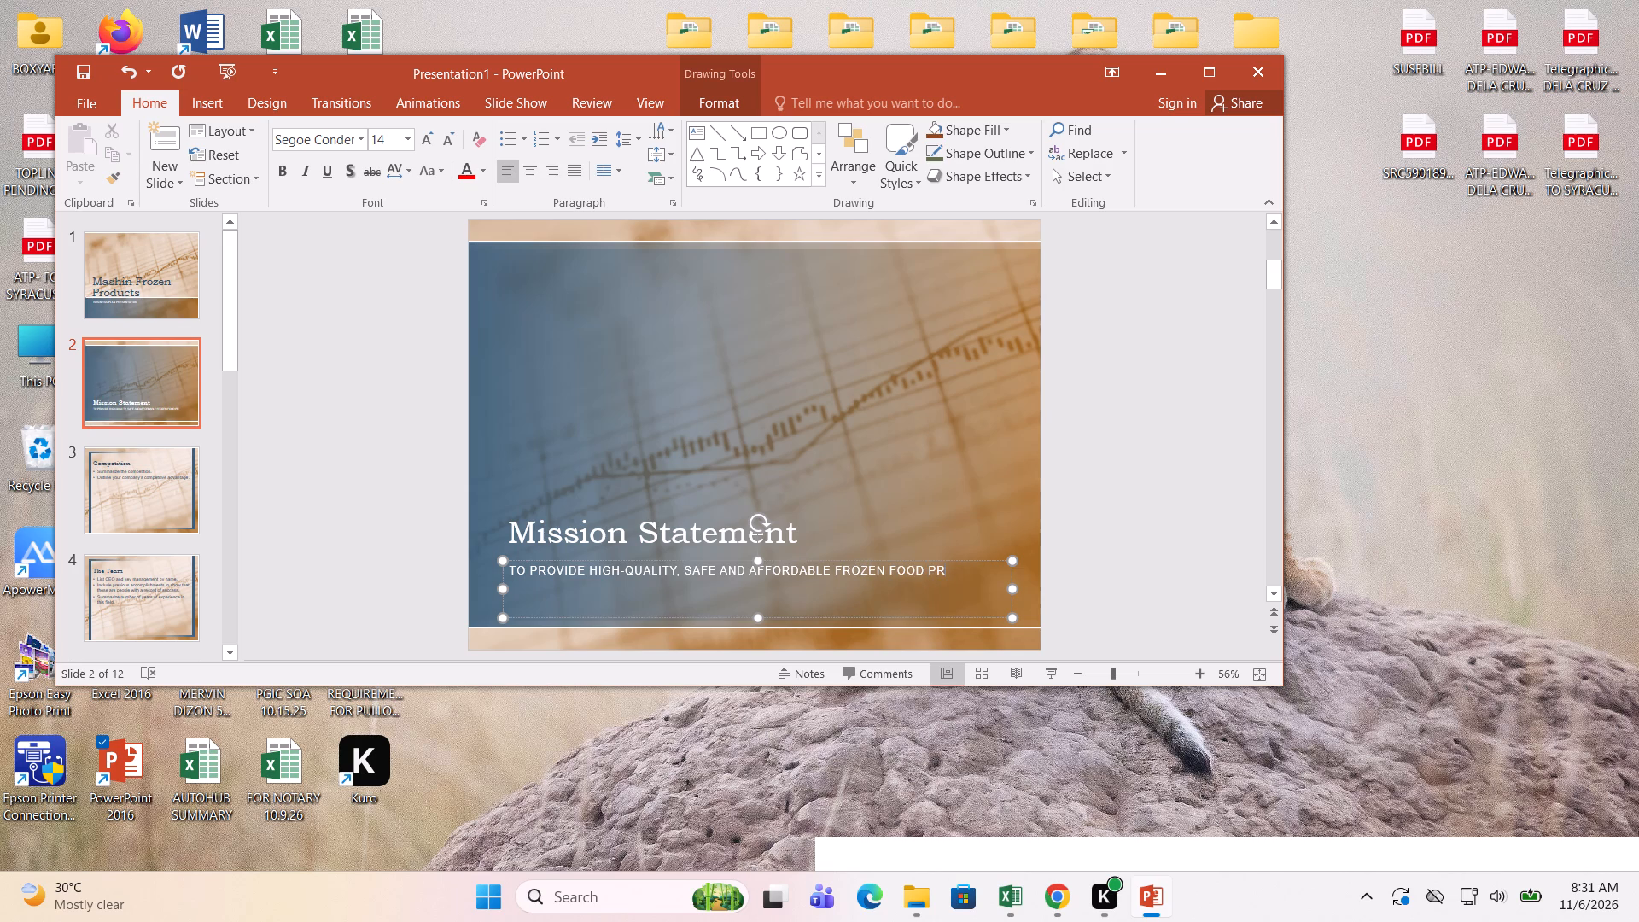
pyautogui.press('o')
pyautogui.write('ducts')
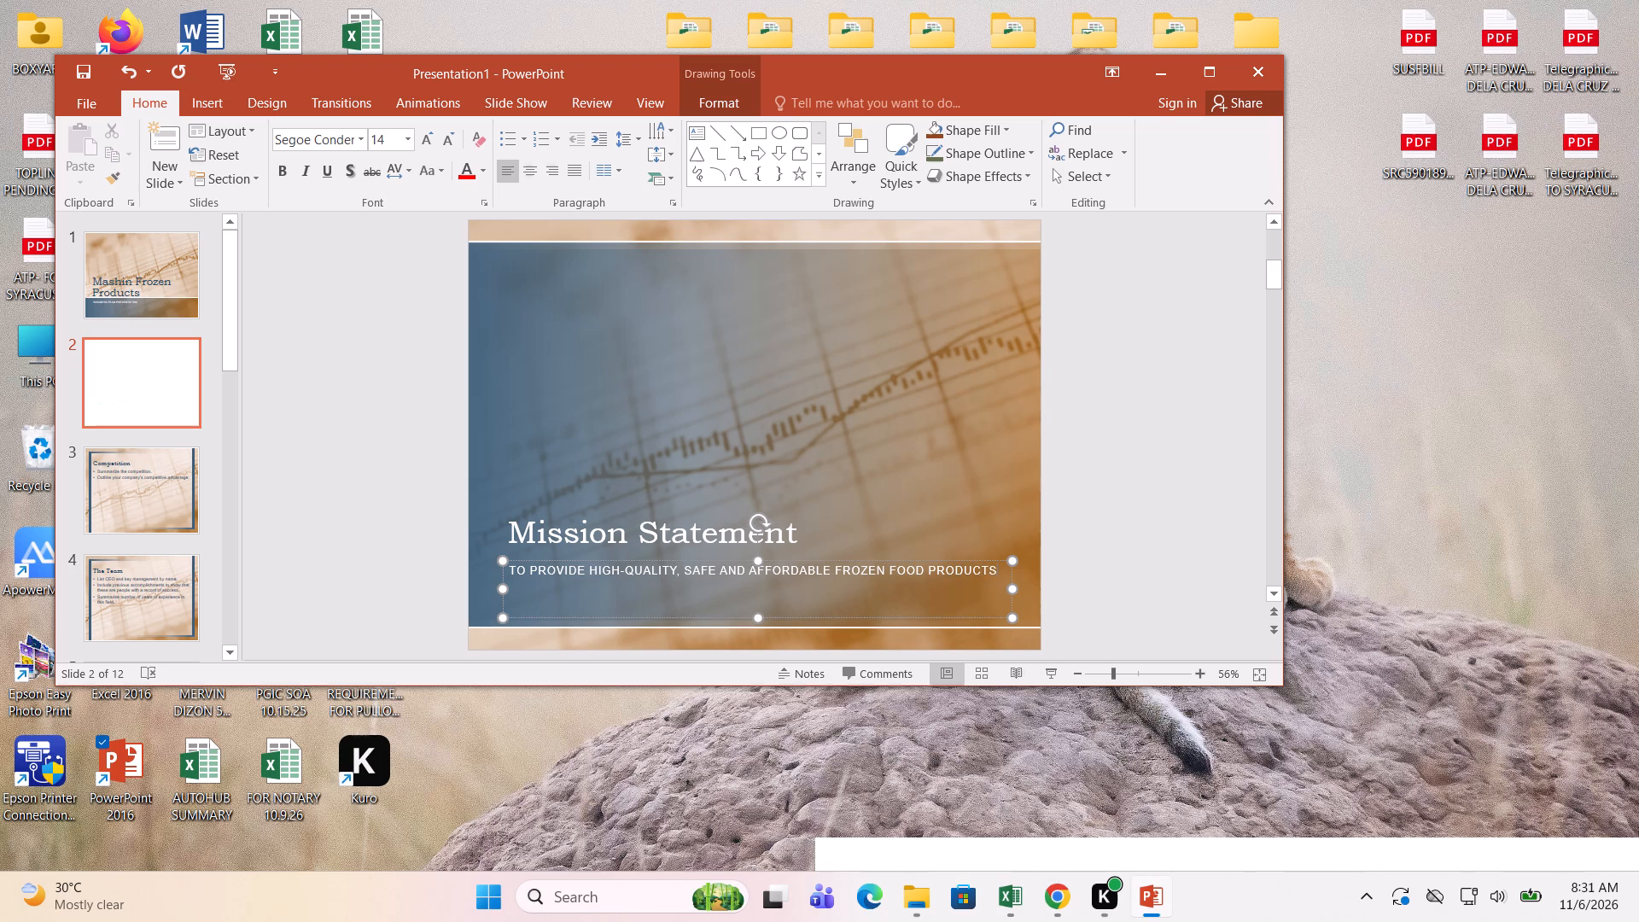
# Extend the mission statement's first sentence with "through reliable distribution and excellent customer service".
pyautogui.press('space')
pyautogui.write('through')
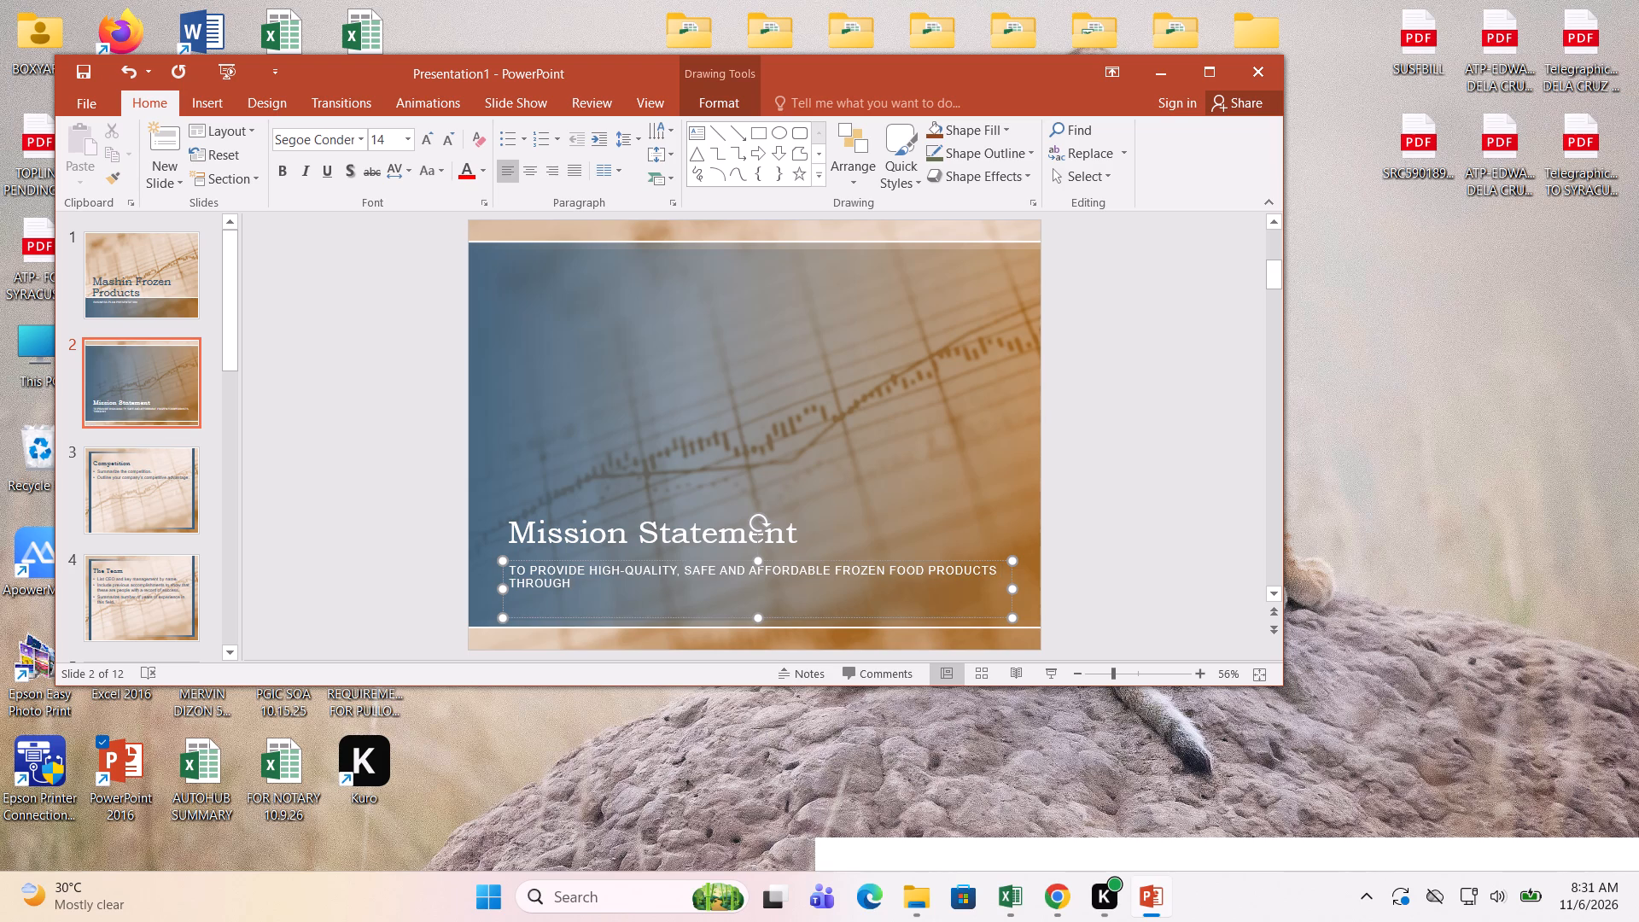
pyautogui.press('space')
pyautogui.write('e')
pyautogui.press('BackSpace')
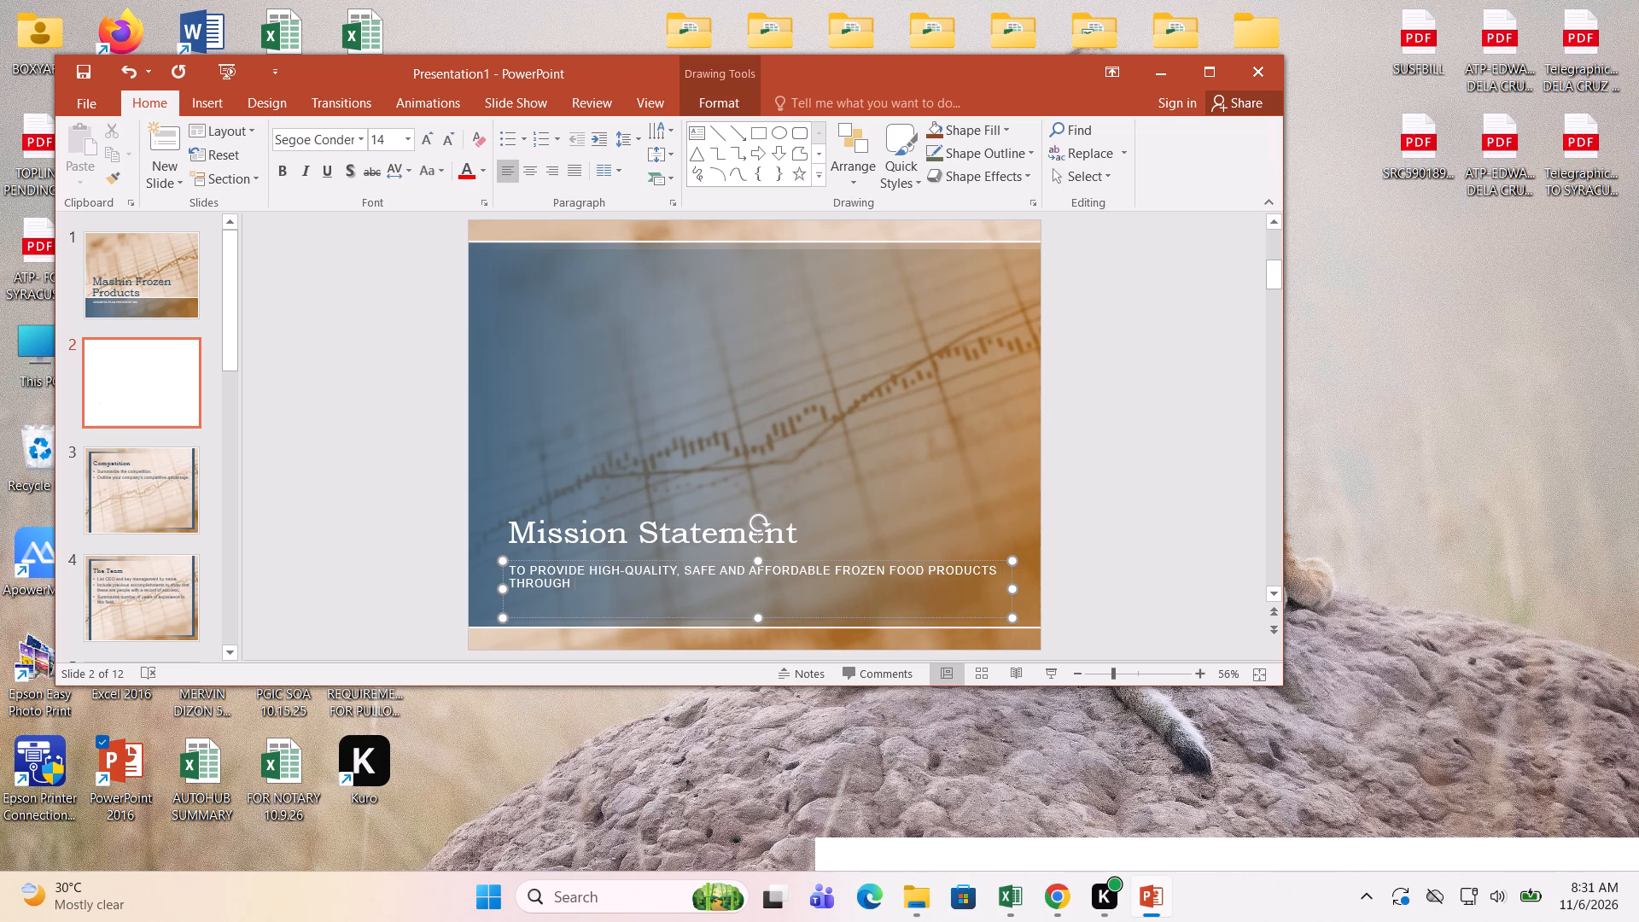
pyautogui.write('reliable')
pyautogui.press('space')
pyautogui.write('distribut')
pyautogui.write('ion')
pyautogui.press('space')
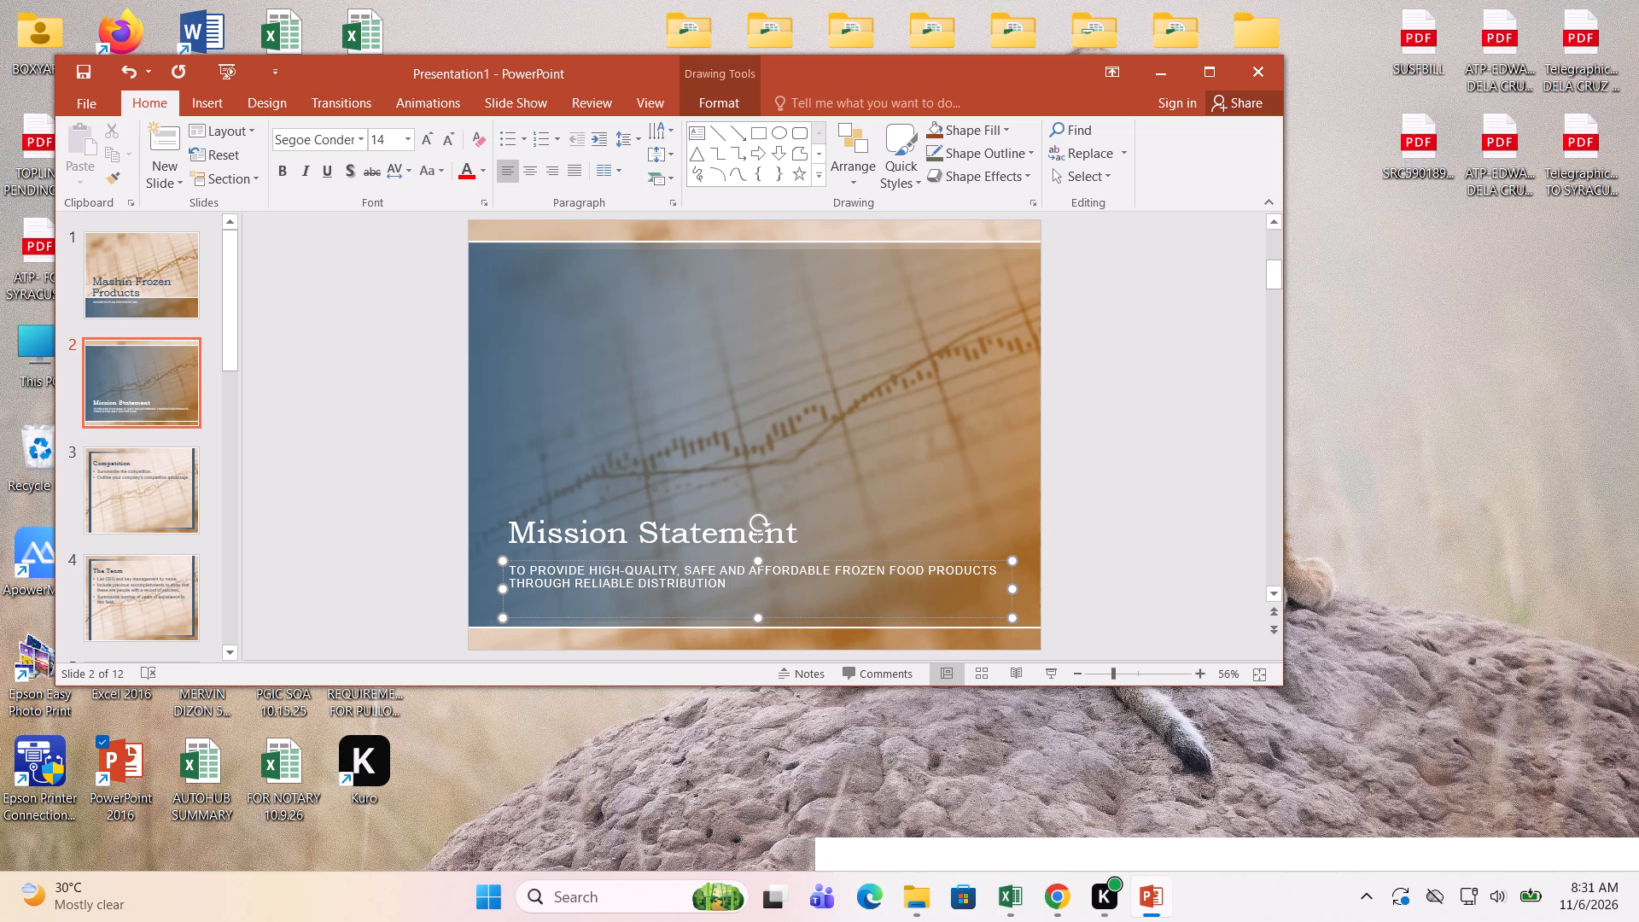
pyautogui.write('and excellent')
pyautogui.press('space')
pyautogui.write('customer')
pyautogui.press('space')
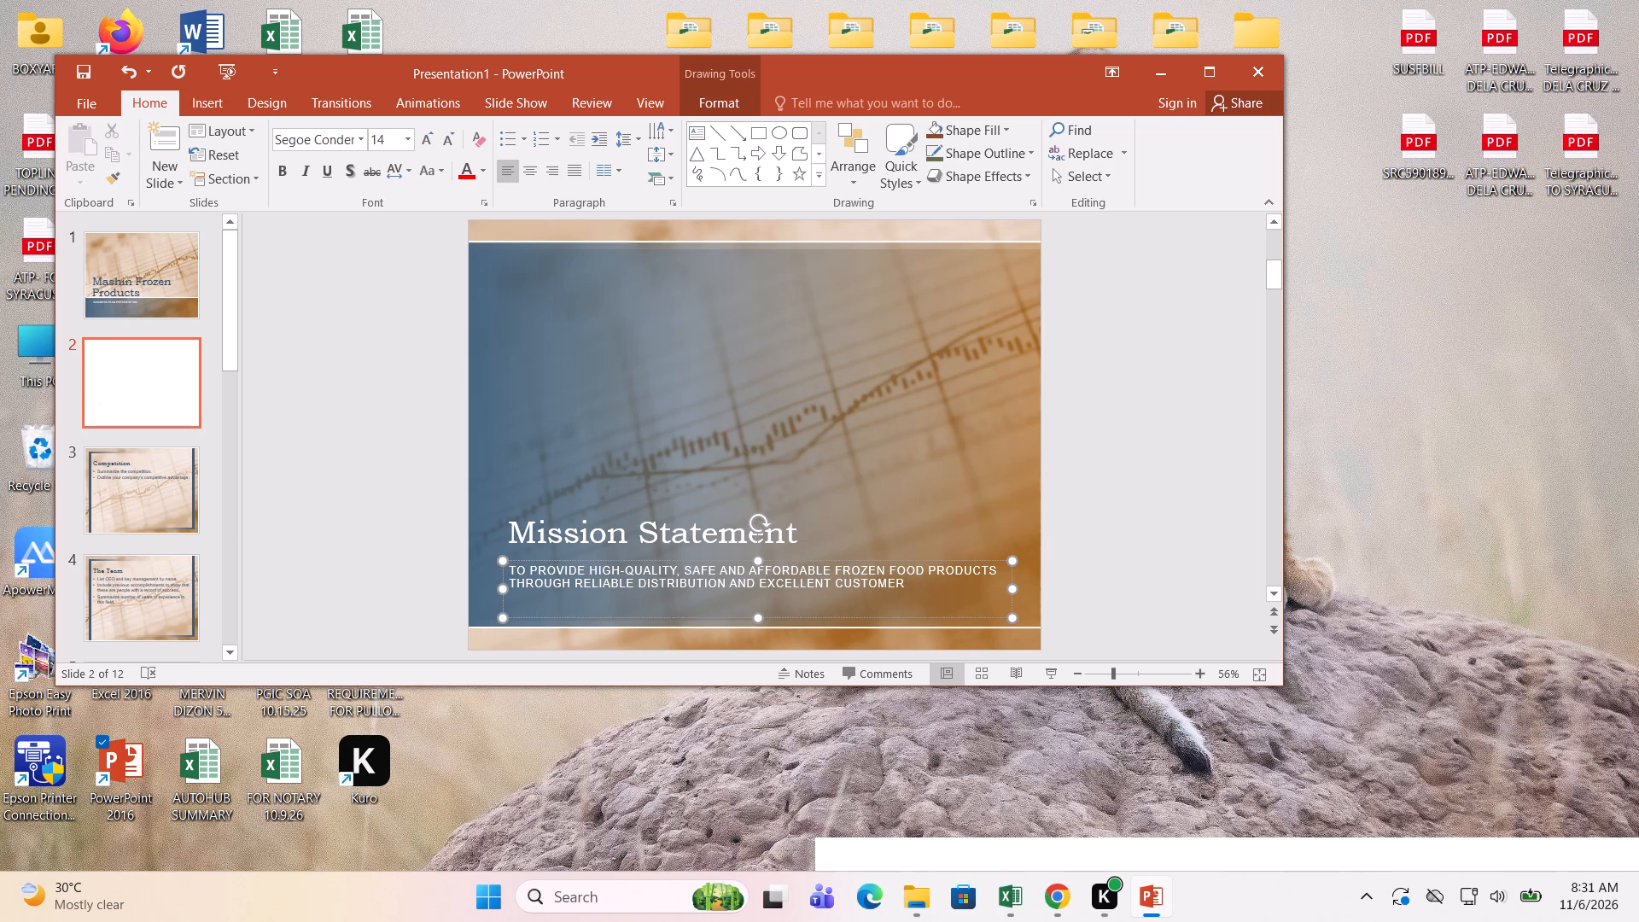
pyautogui.write('service')
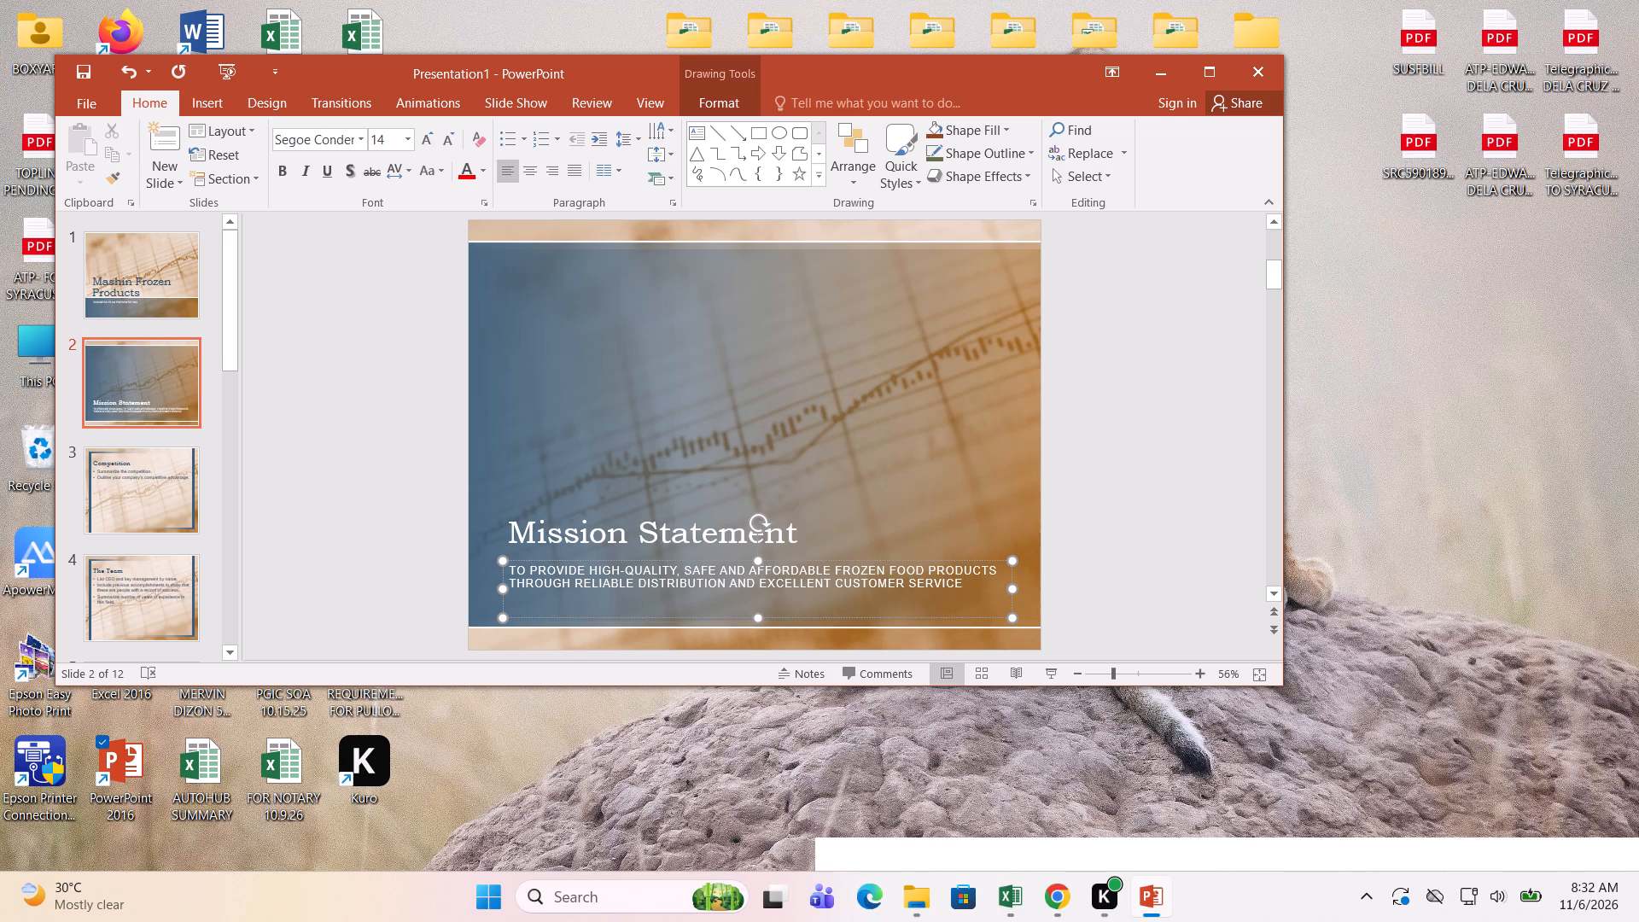
pyautogui.press('space')
pyautogui.press('BackSpace')
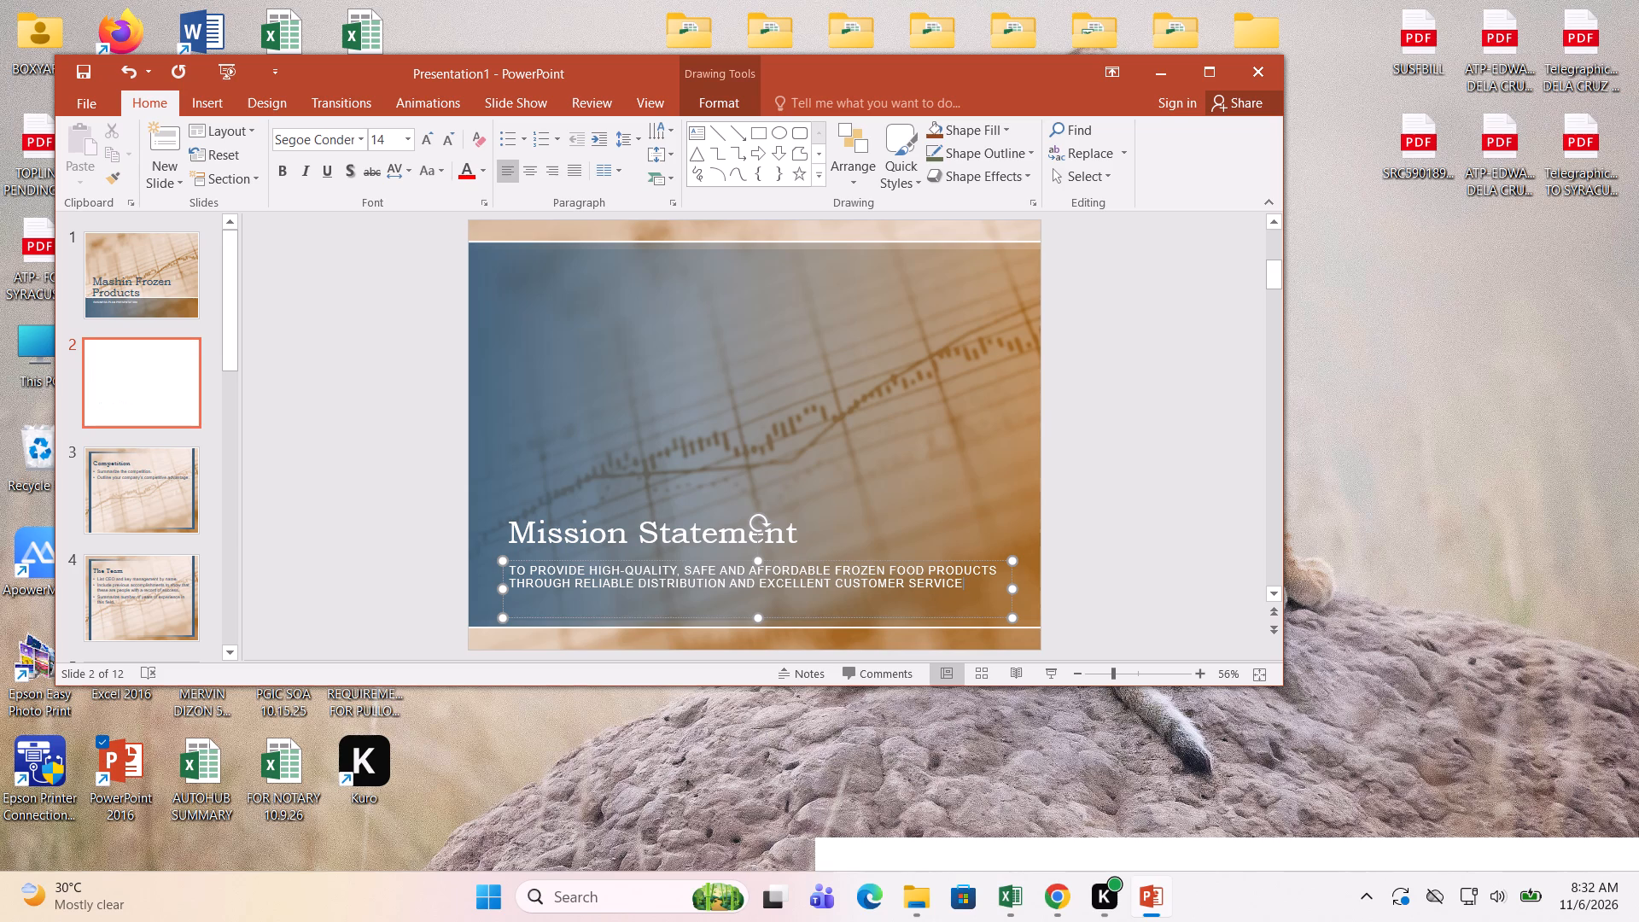
# End the first sentence with a period and begin the second with "we are commited to maintaining product freshness".
pyautogui.write('. we are')
pyautogui.press('space')
pyautogui.write('commited')
pyautogui.press('space')
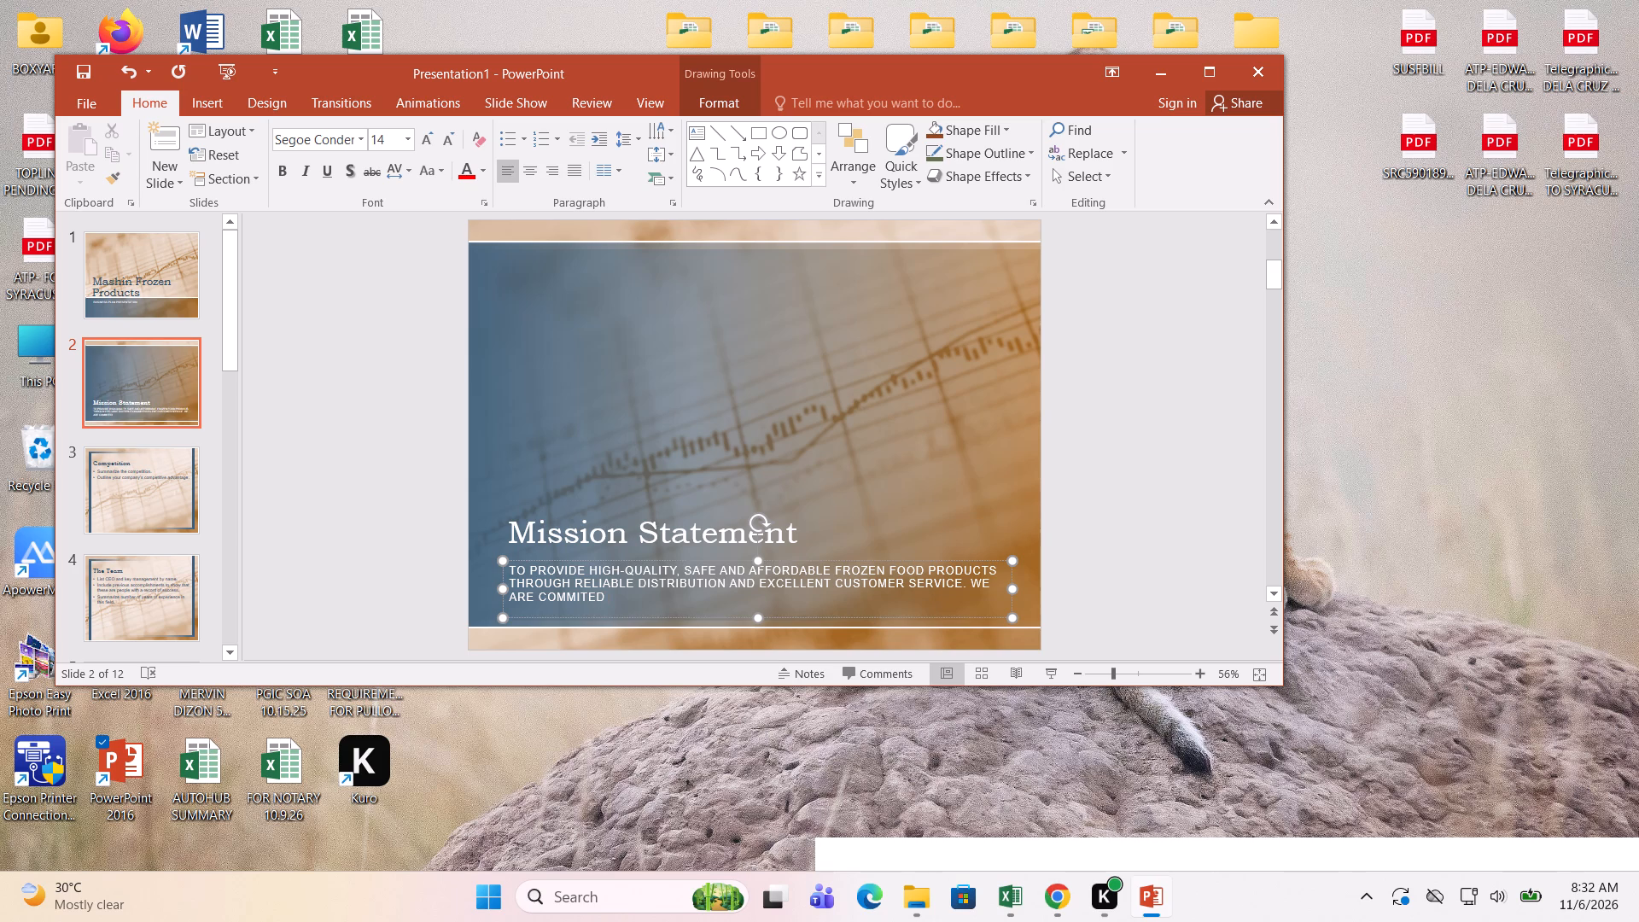
pyautogui.write('to main')
pyautogui.write('taining')
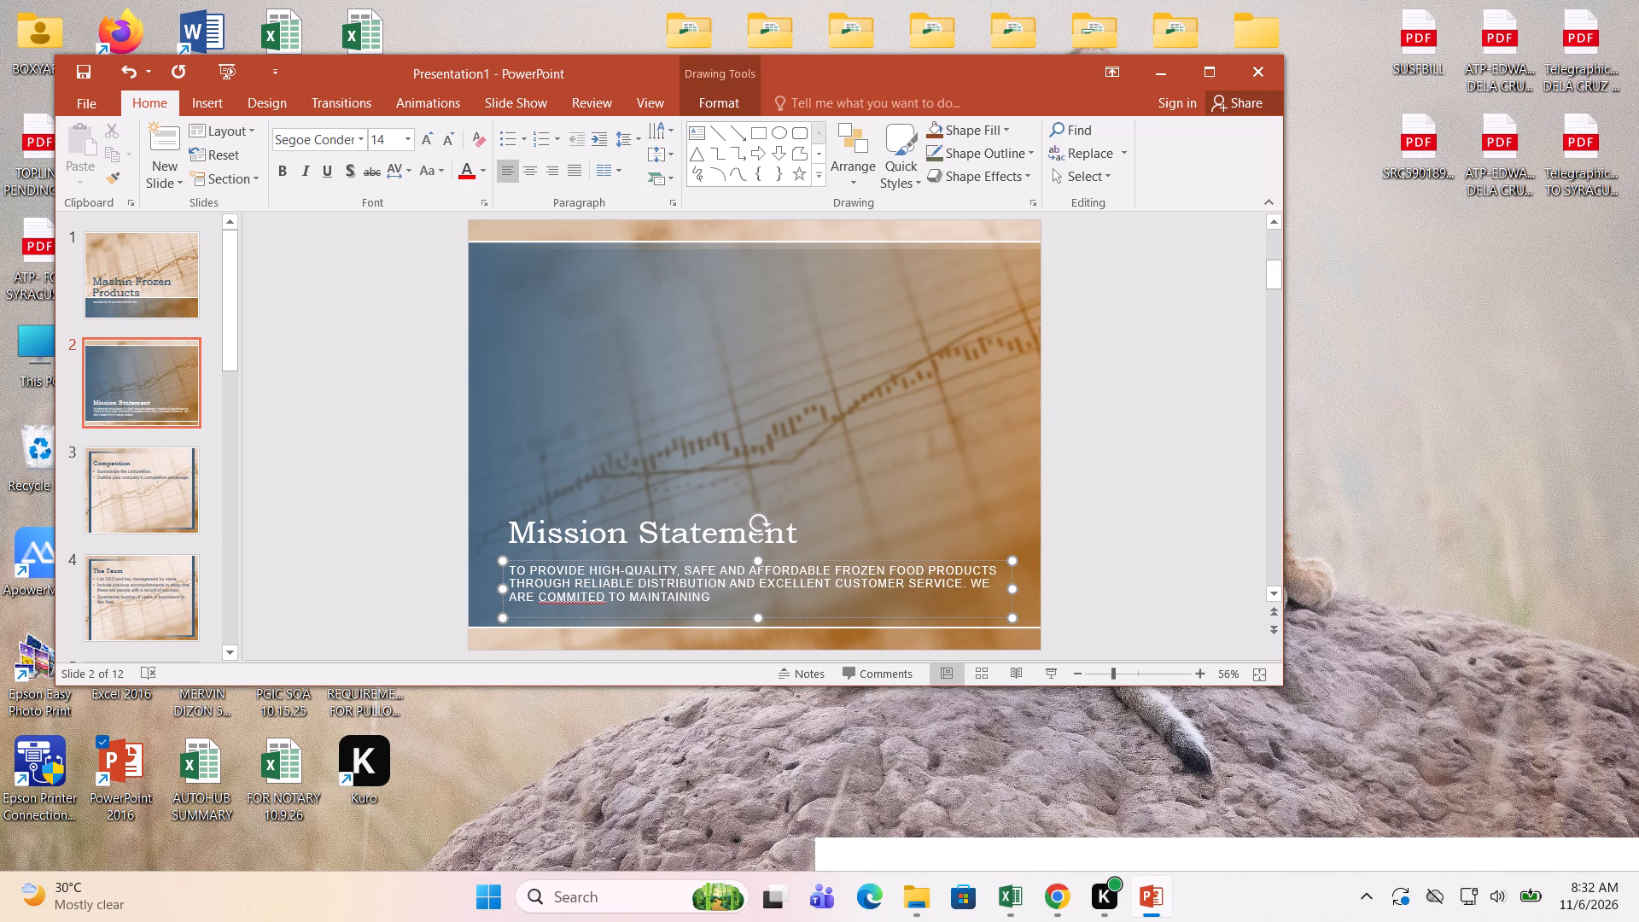
pyautogui.write('product')
pyautogui.press('space')
pyautogui.click(708, 592)
pyautogui.press('space')
pyautogui.click(788, 601)
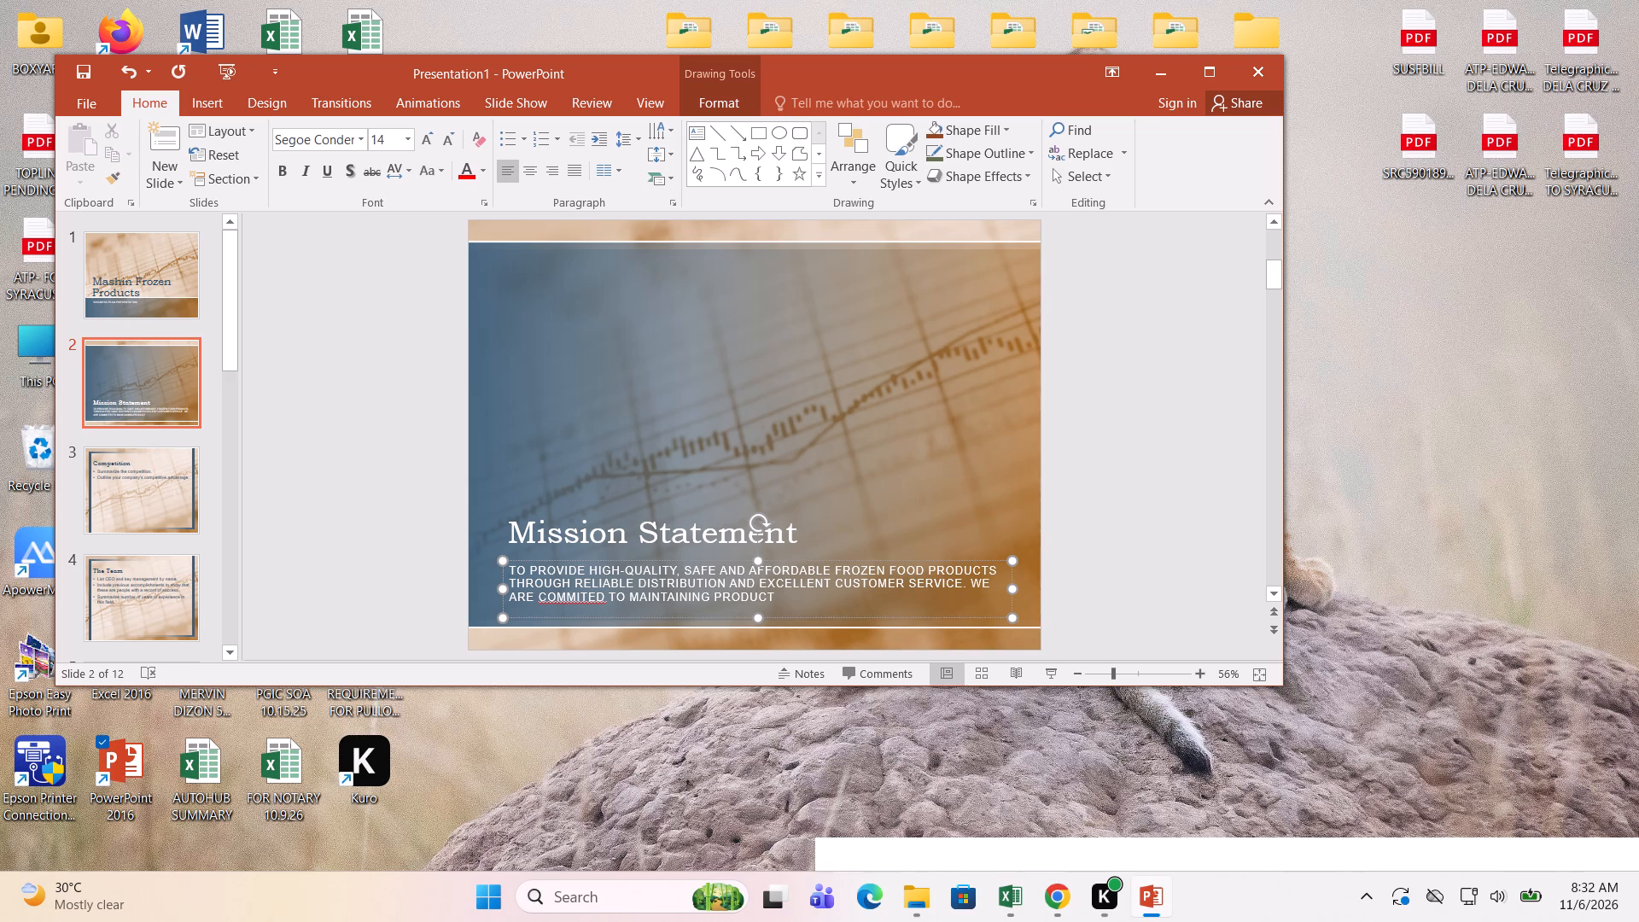
pyautogui.write('fre')
pyautogui.write('shne')
pyautogui.write('ss')
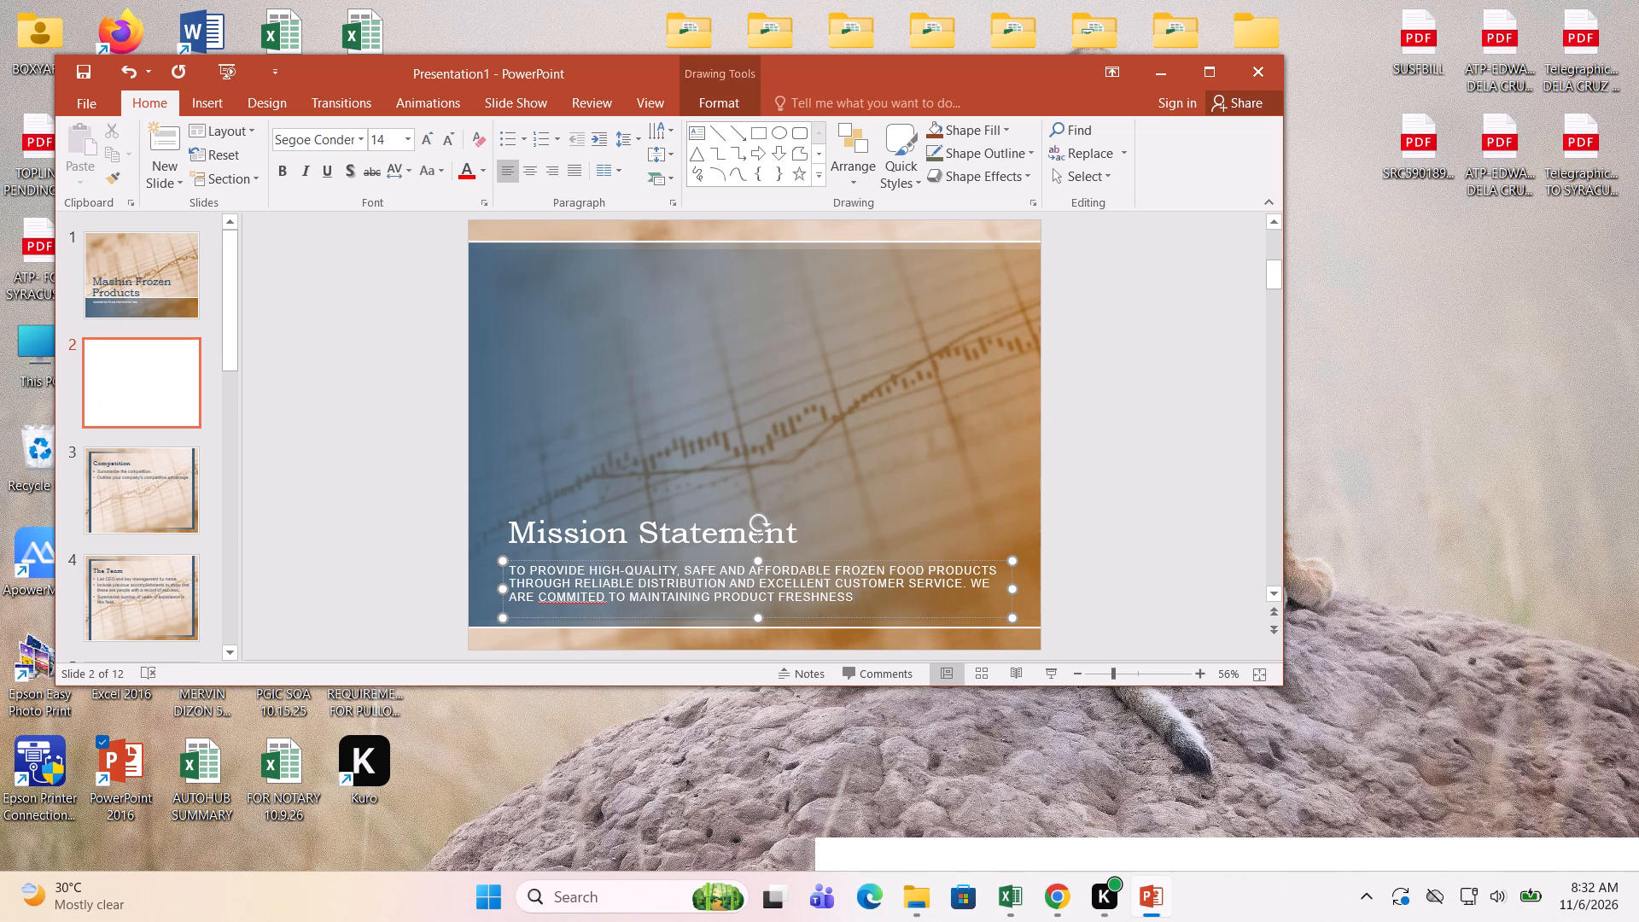
# Add ", ensuring food safety," to the mission statement's second sentence, maximizing the presentation window along the way.
pyautogui.write(', e')
pyautogui.write('nsy')
pyautogui.press('BackSpace')
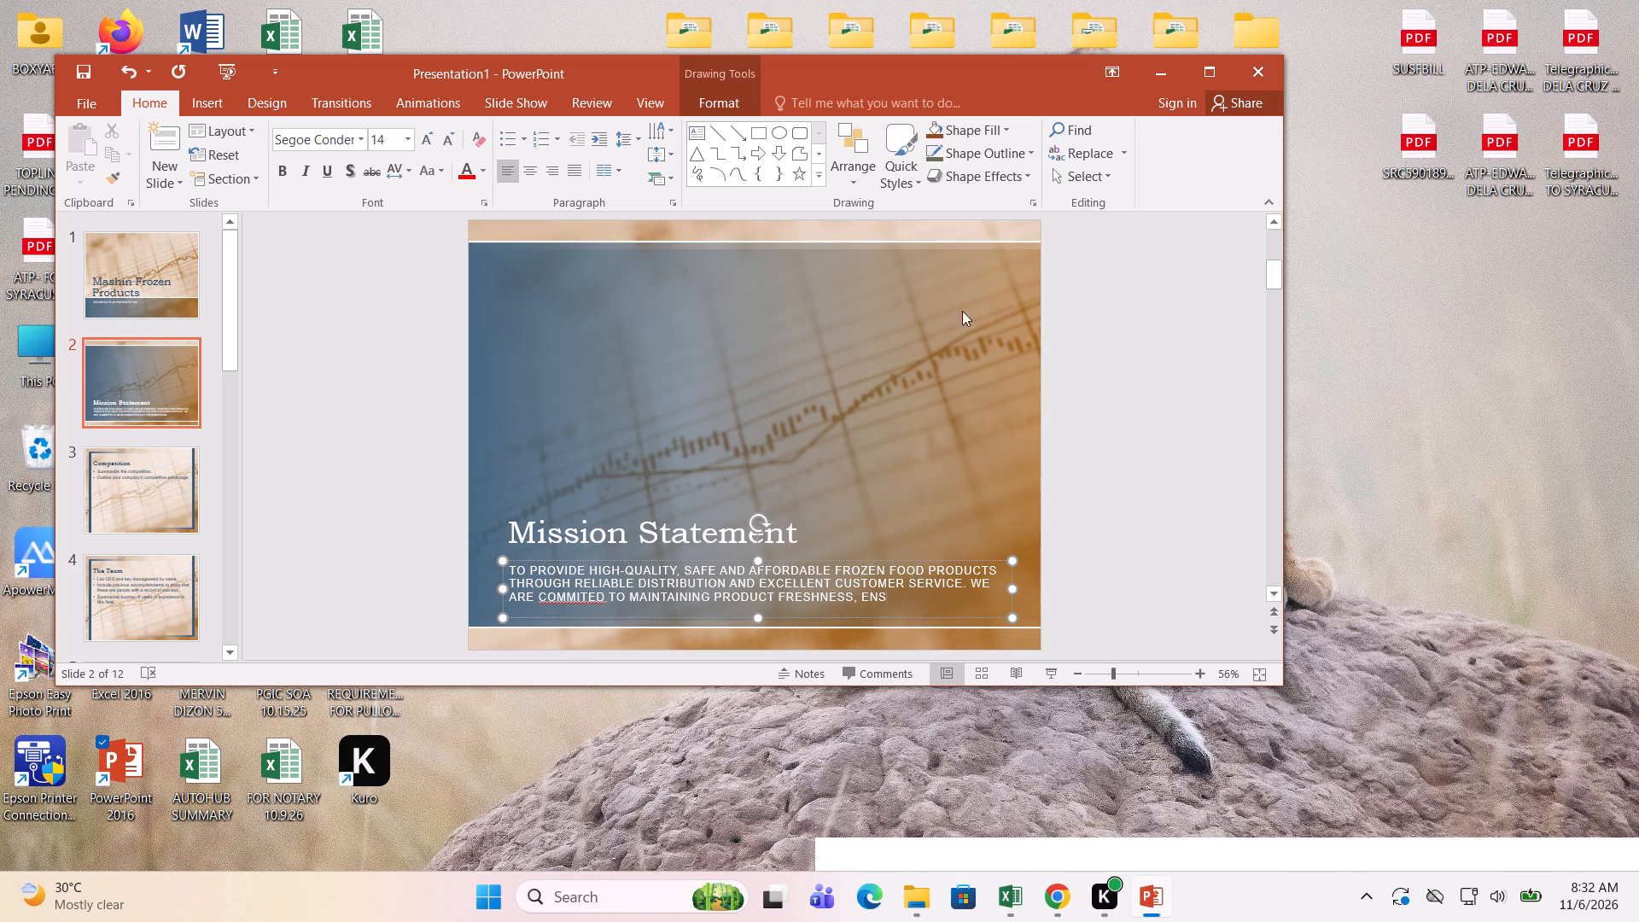
pyautogui.click(1219, 63)
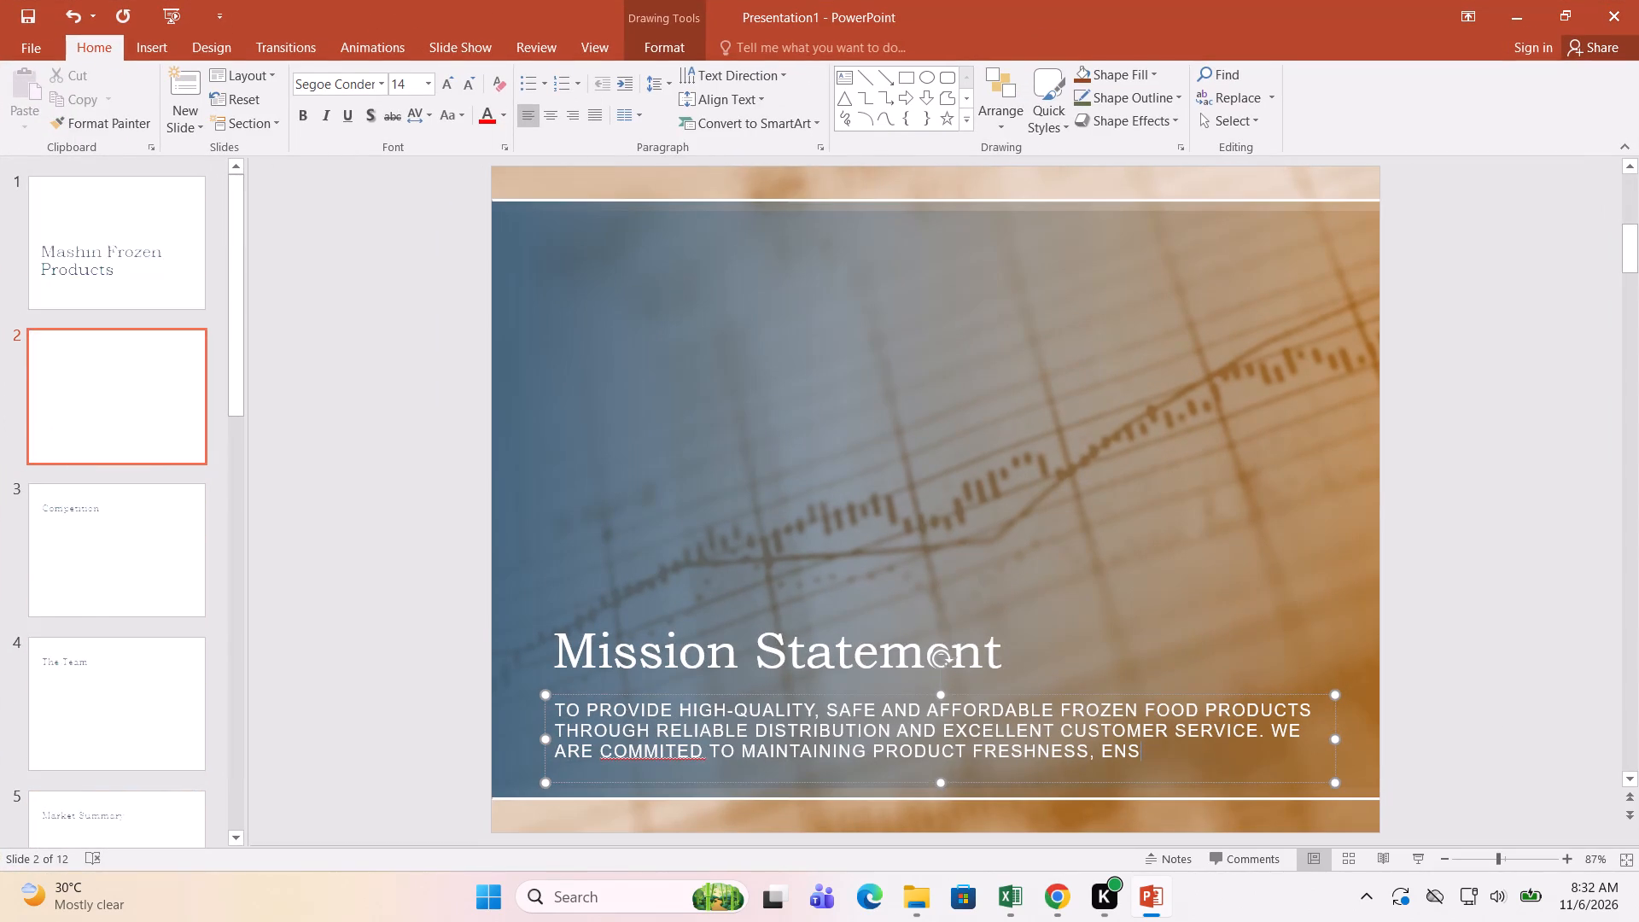
pyautogui.write('uri')
pyautogui.write('ng')
pyautogui.press('space')
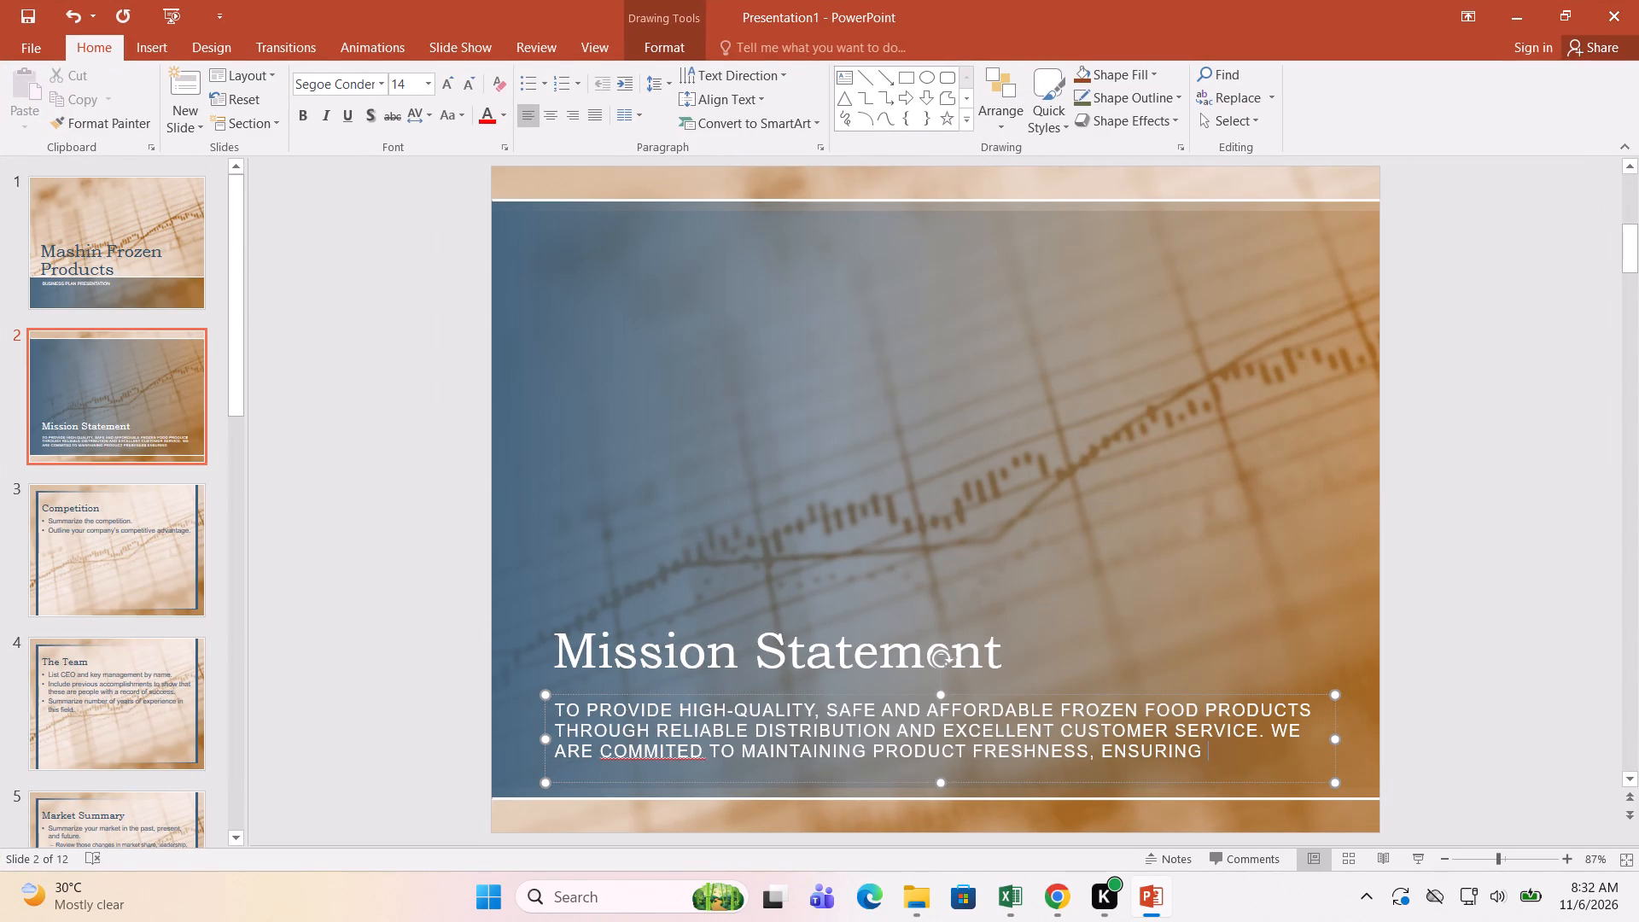
pyautogui.write('food safety')
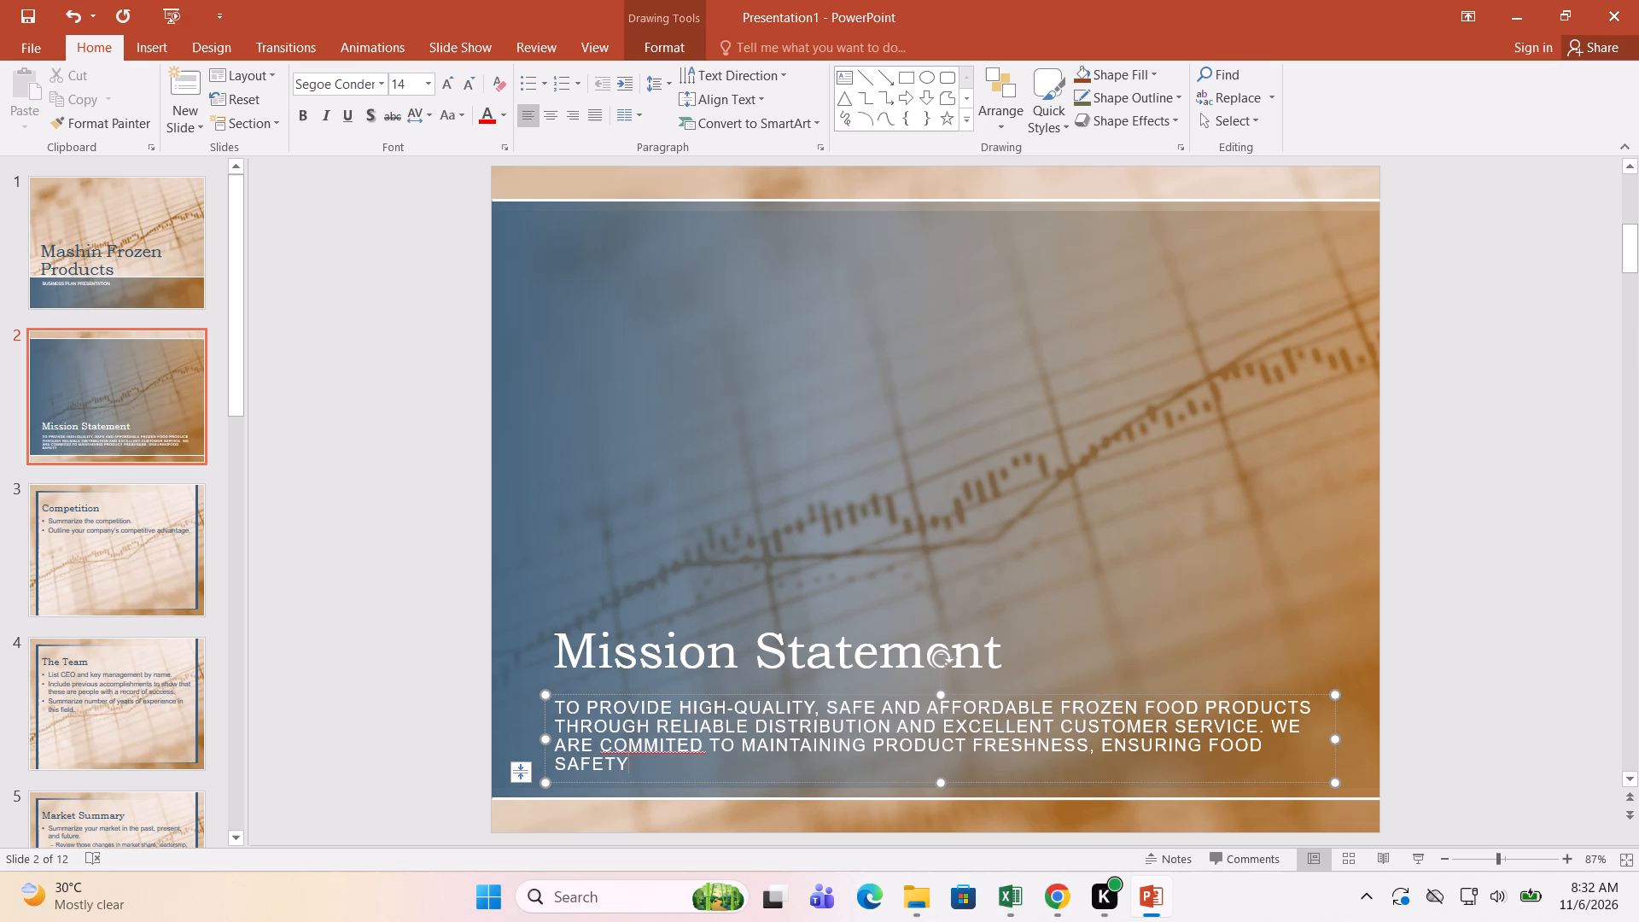
pyautogui.write(',')
pyautogui.press('space')
# Continue the mission statement's second sentence with "building strong partnerships with suppliers and customers".
pyautogui.write('bui')
pyautogui.write('lding')
pyautogui.press('space')
pyautogui.write('strong')
pyautogui.press('space')
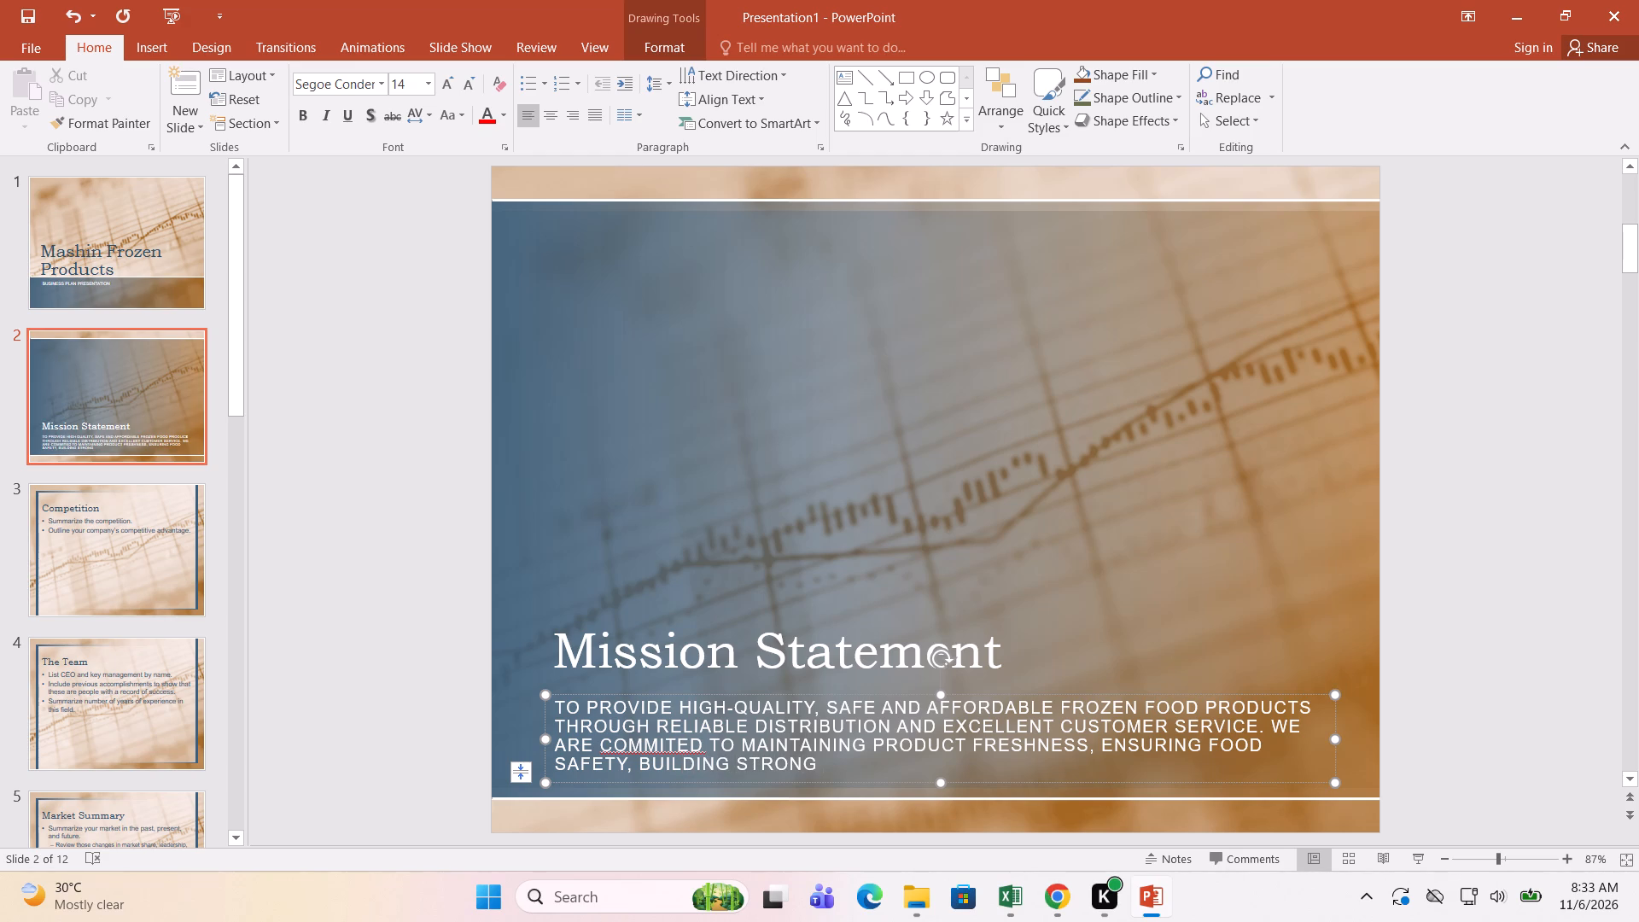
pyautogui.write('partne')
pyautogui.write('rshipd')
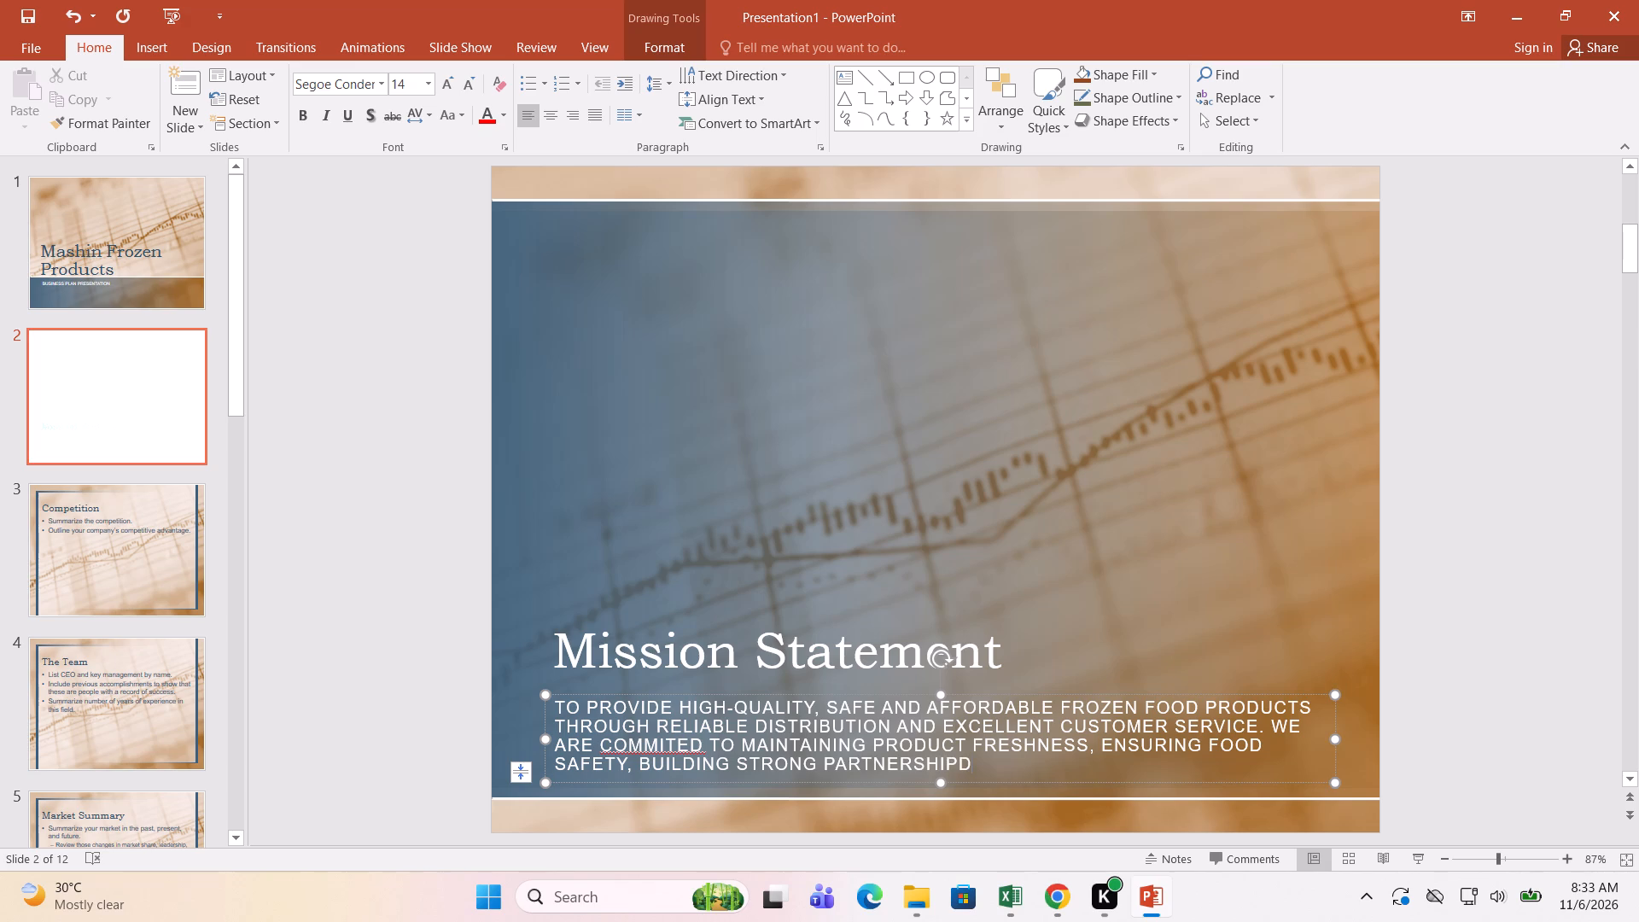
pyautogui.press('BackSpace')
pyautogui.write('s')
pyautogui.press('space')
pyautogui.write('wi')
pyautogui.write('th suppliers')
pyautogui.press('space')
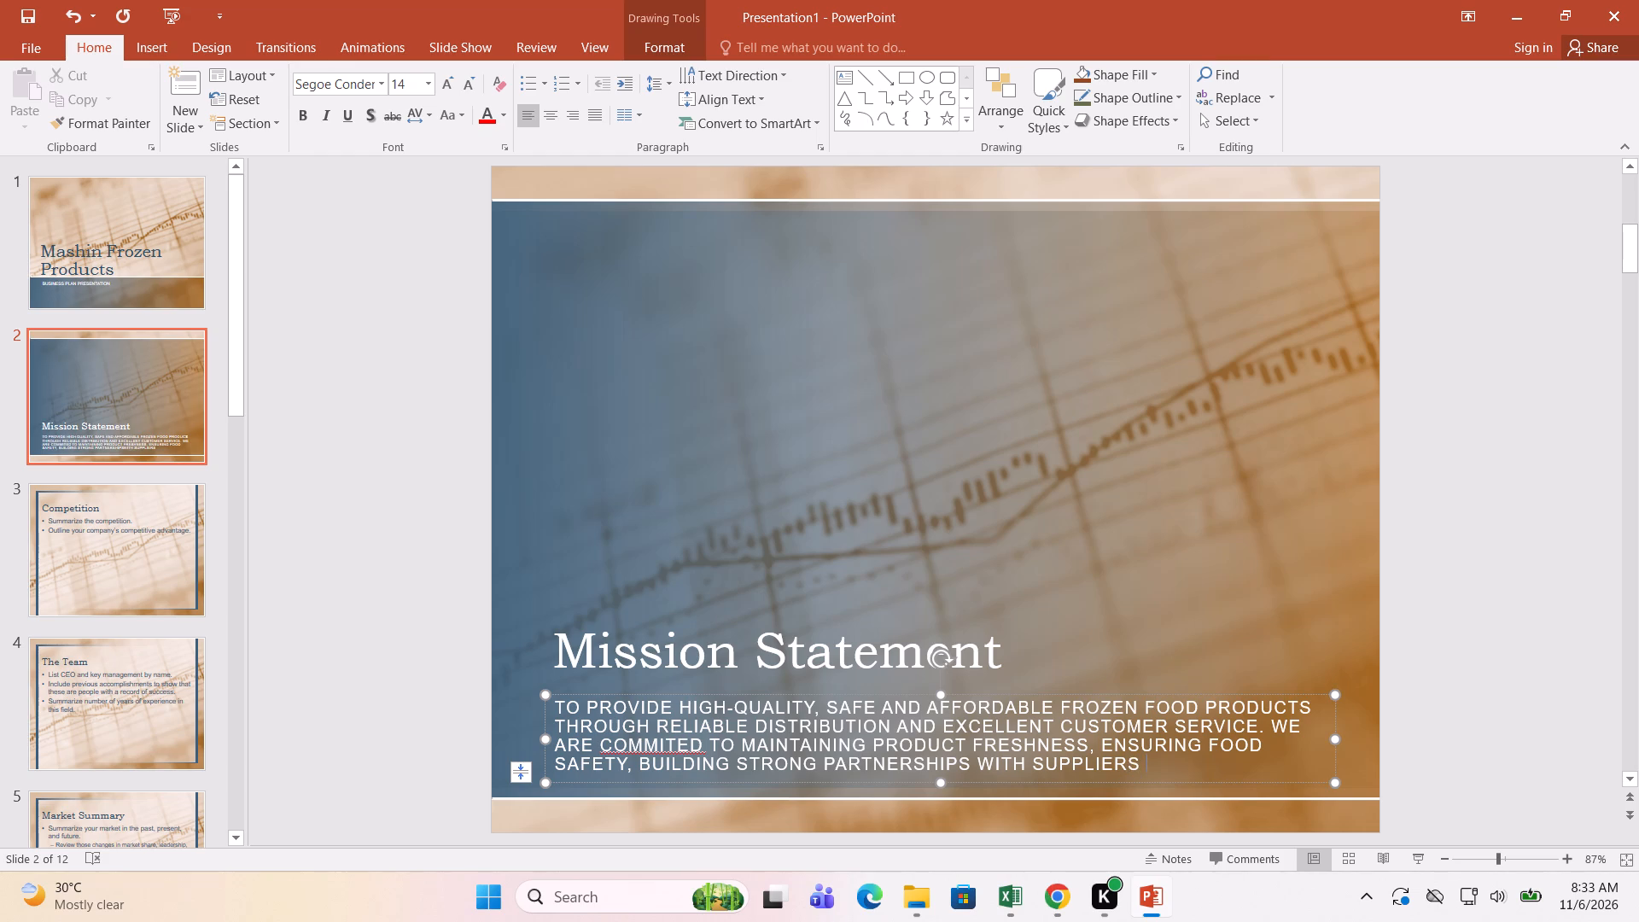
pyautogui.write('and customers')
# Finish the mission statement's second sentence with ", and delivering value to every household and business we serve.".
pyautogui.write(', and de')
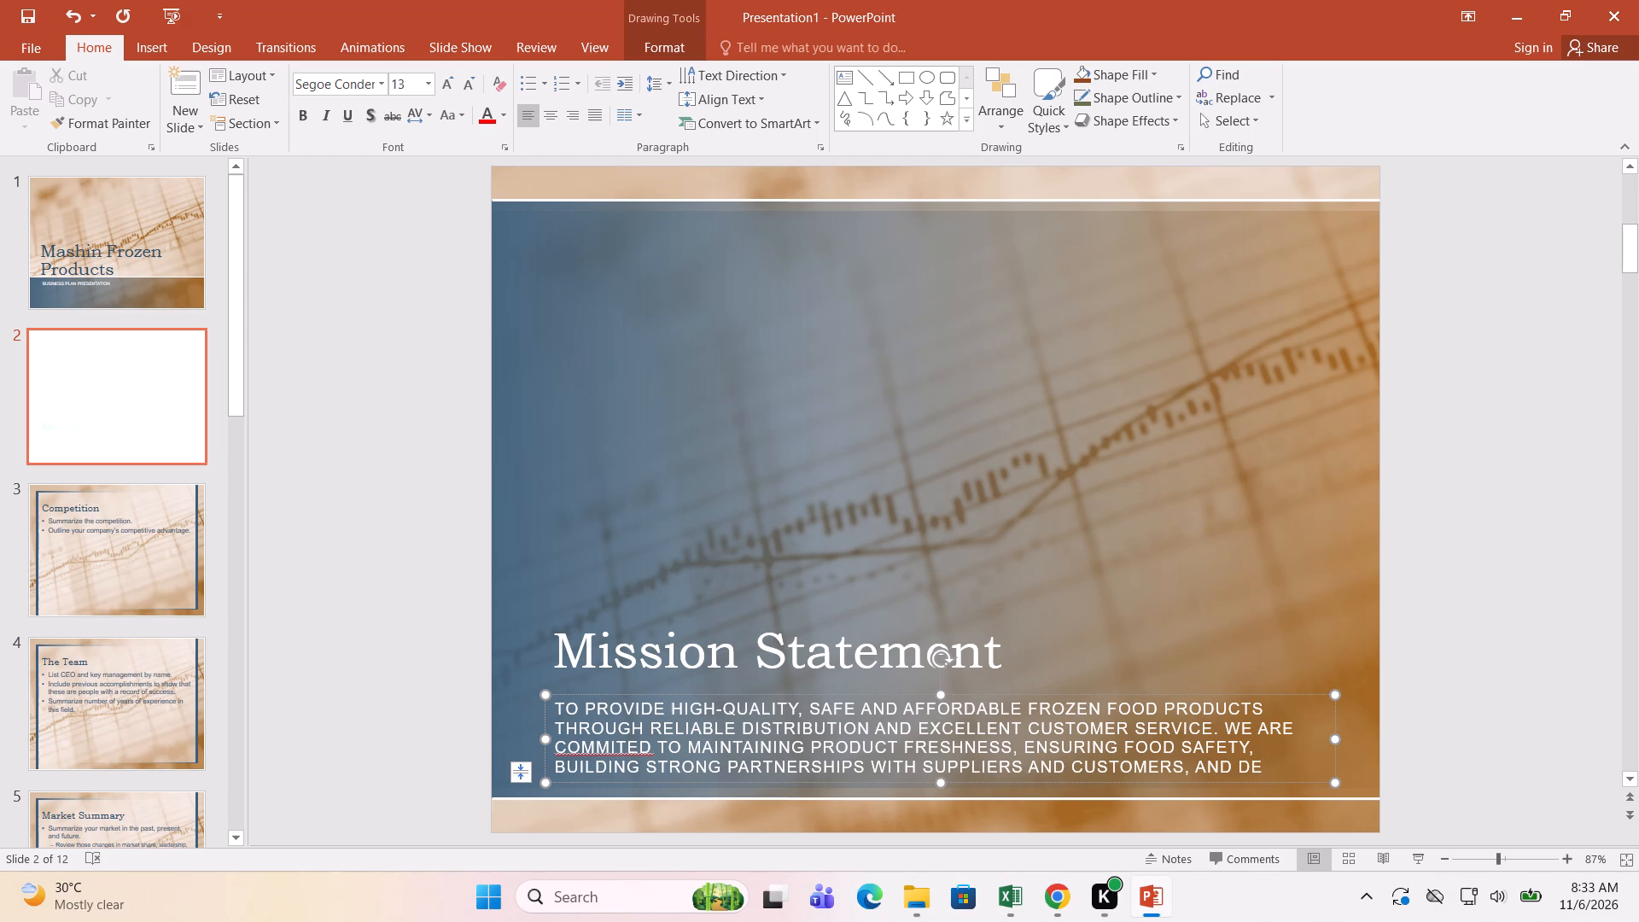
pyautogui.write('li')
pyautogui.write('vering')
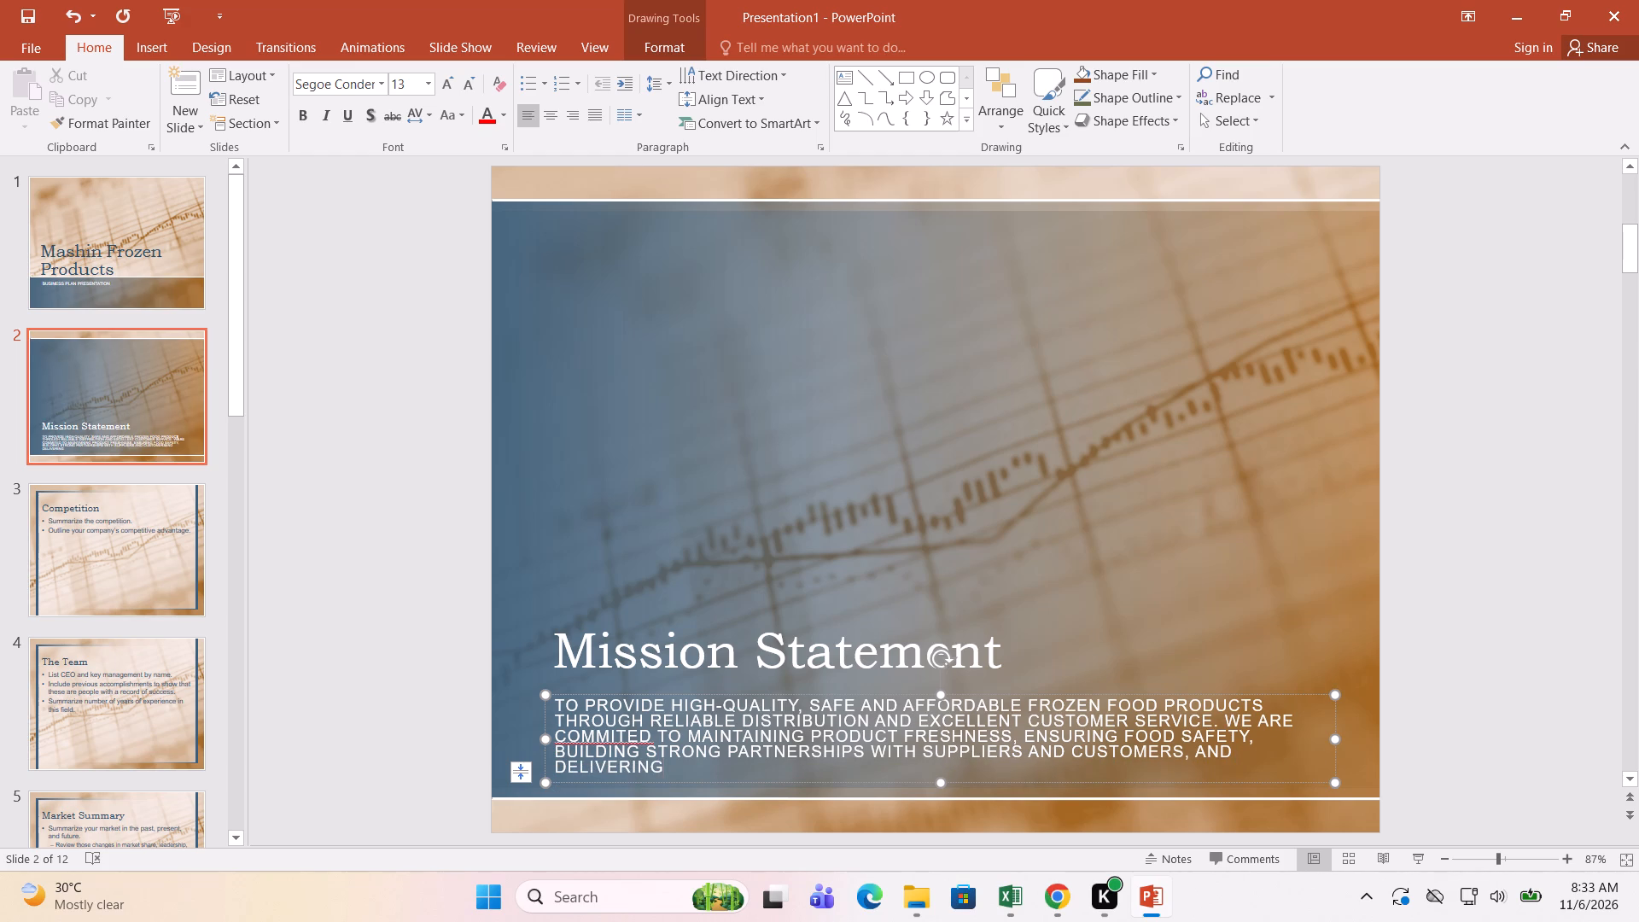
pyautogui.press('space')
pyautogui.write('val')
pyautogui.write('ue')
pyautogui.press('space')
pyautogui.write('to every')
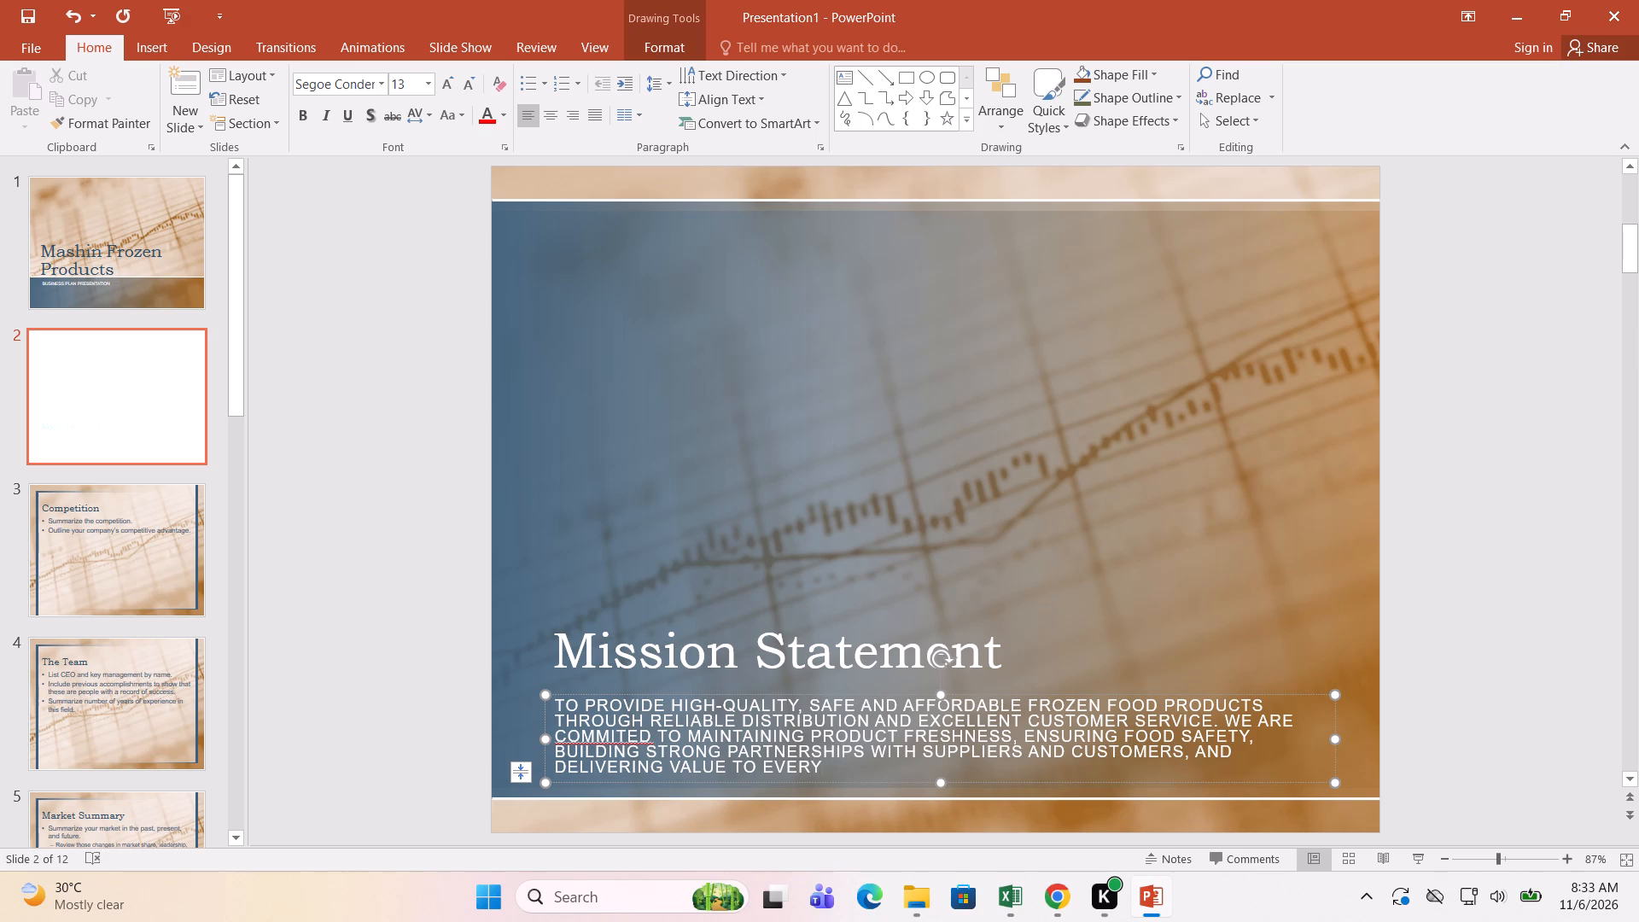
pyautogui.press('space')
pyautogui.write('household')
pyautogui.press('space')
pyautogui.write('and business we serve')
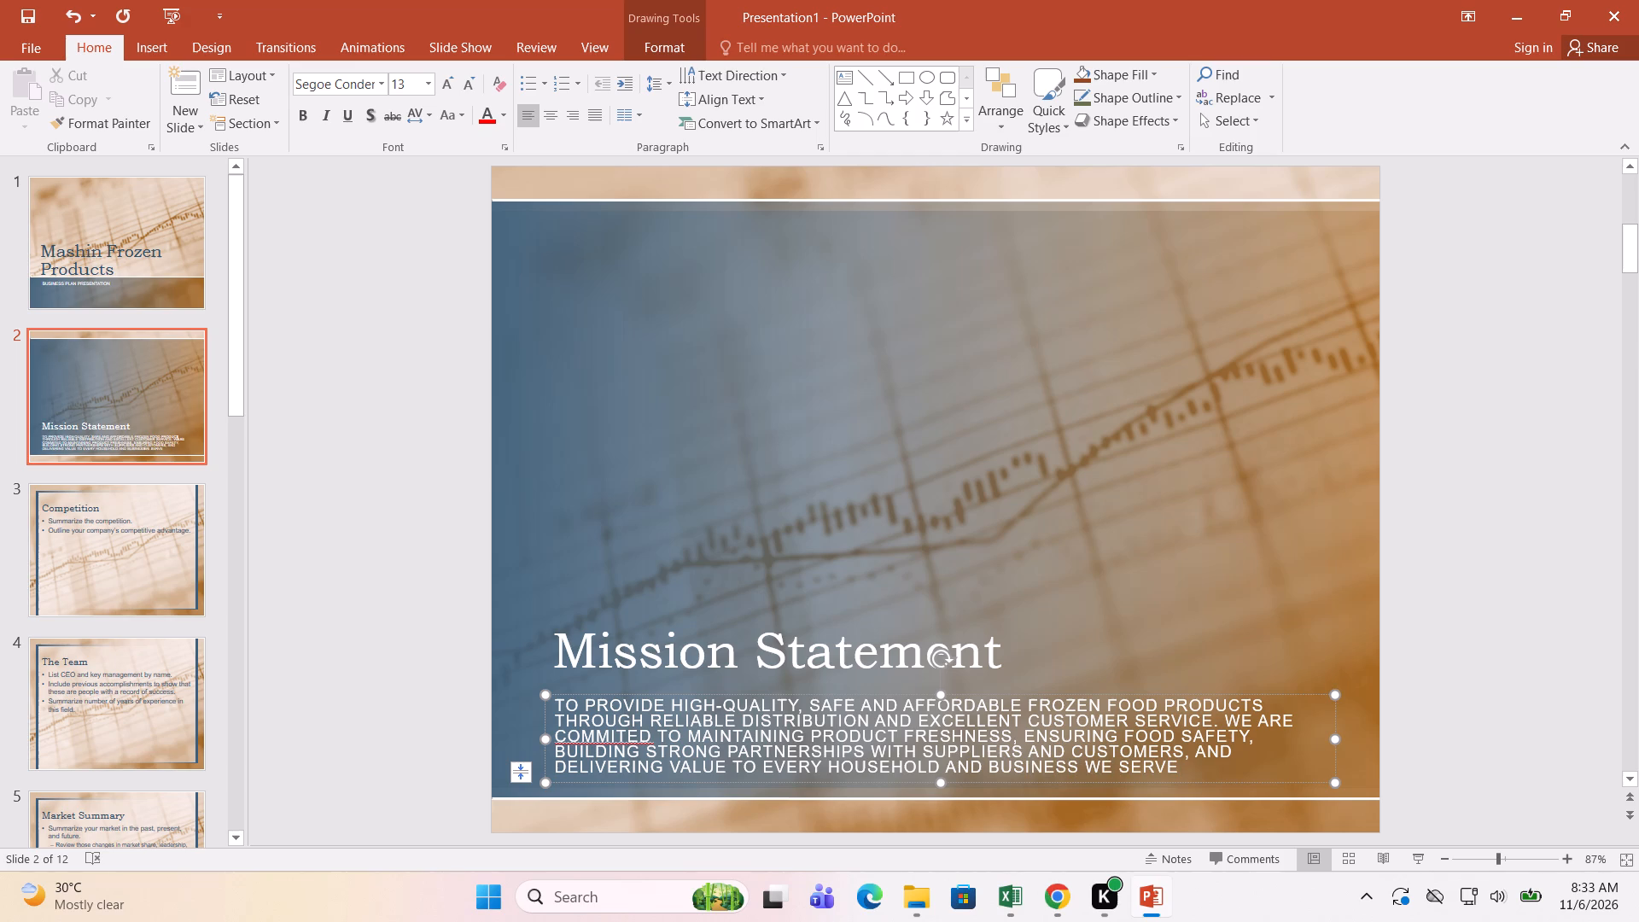
pyautogui.press('.')
# Enclose the whole mission statement text in double quotation marks.
pyautogui.hotkey('shift', '"')
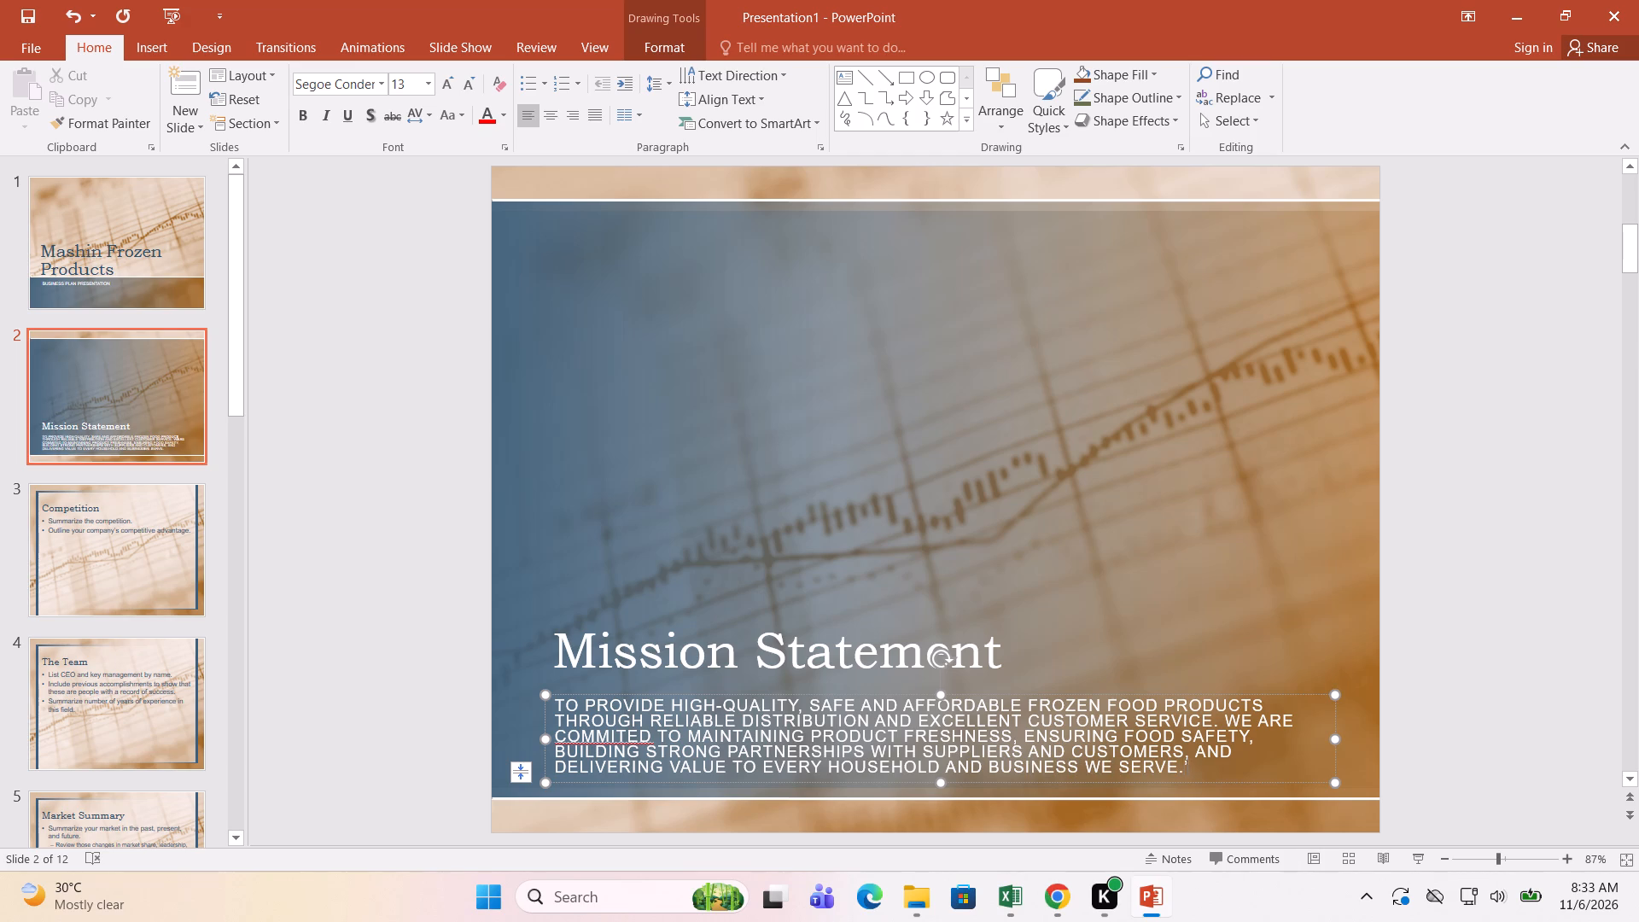
pyautogui.click(553, 701)
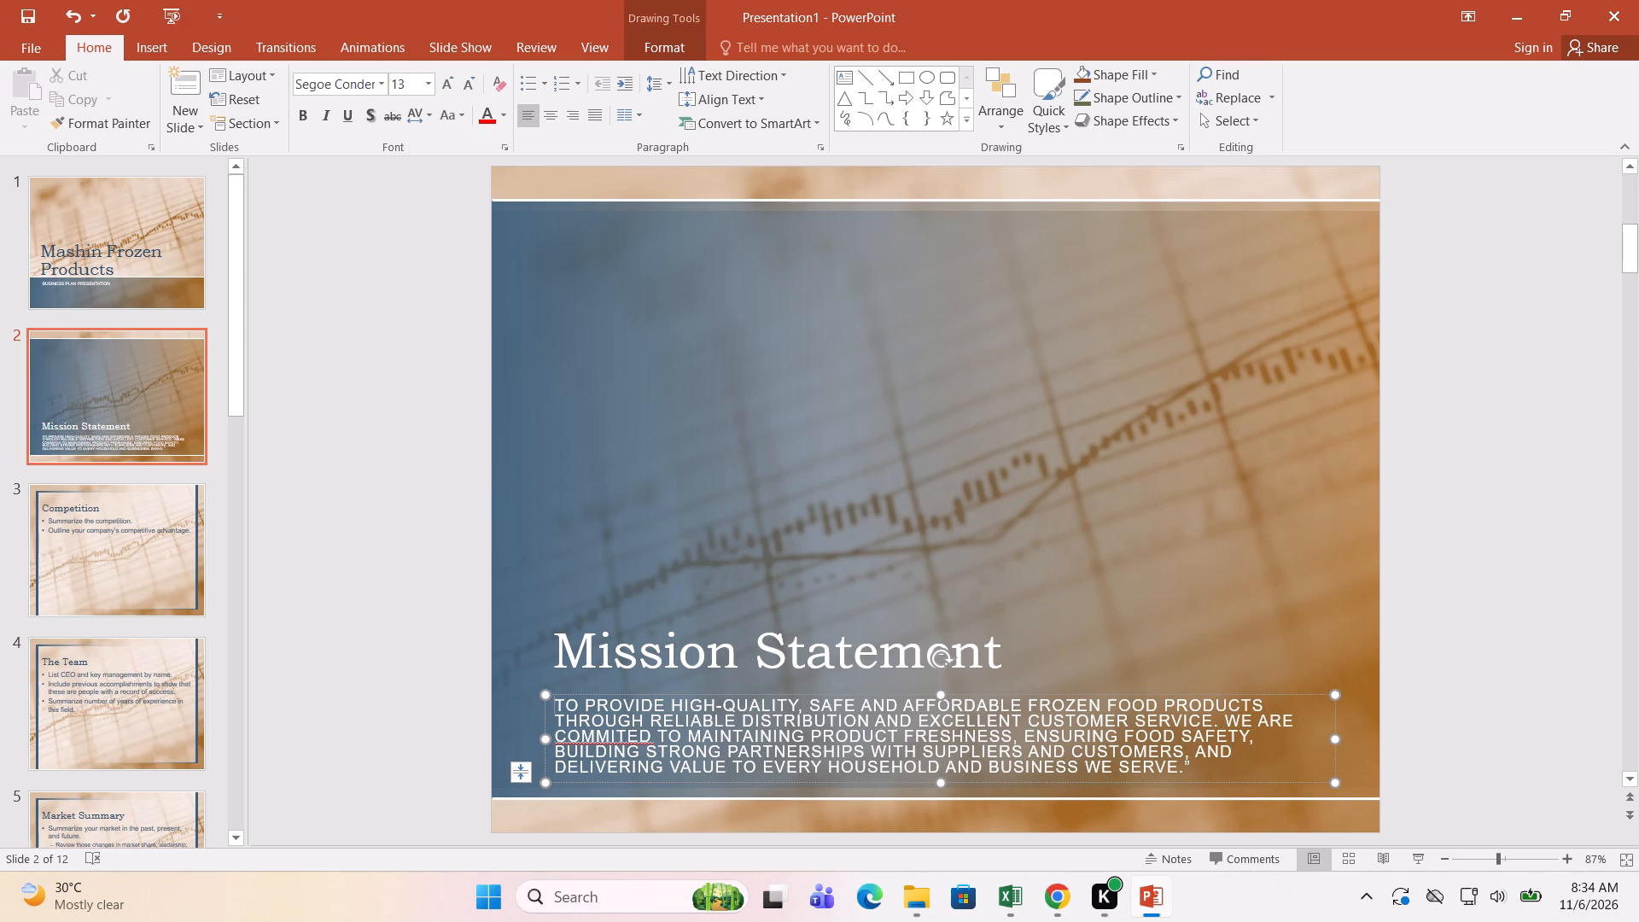
pyautogui.hotkey('shift', '"')
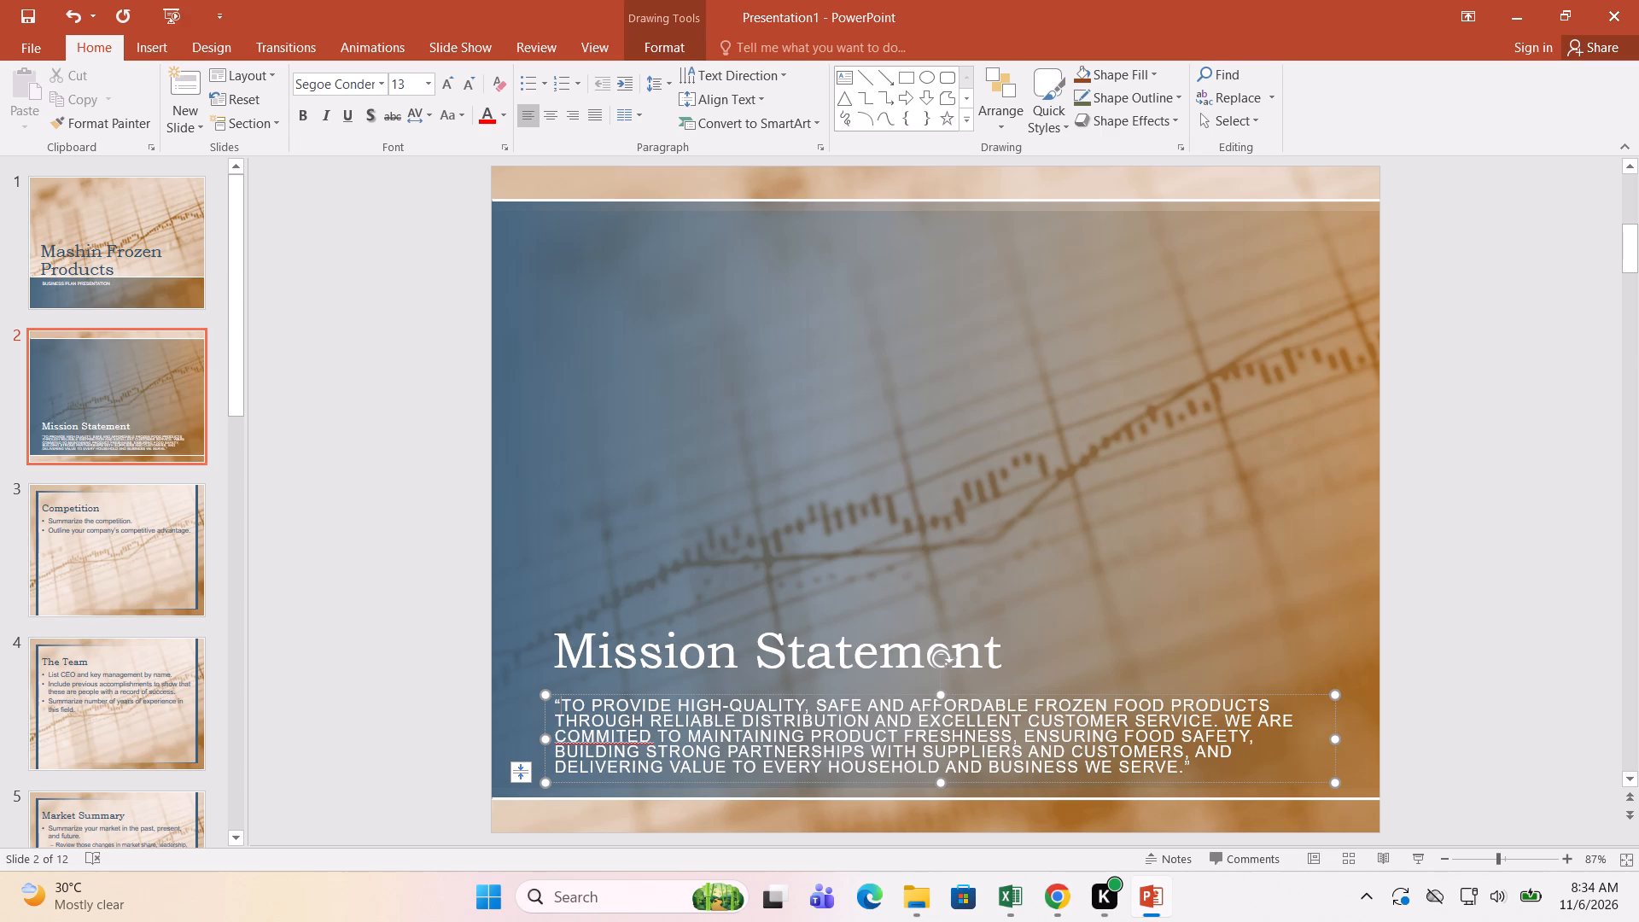
pyautogui.click(924, 394)
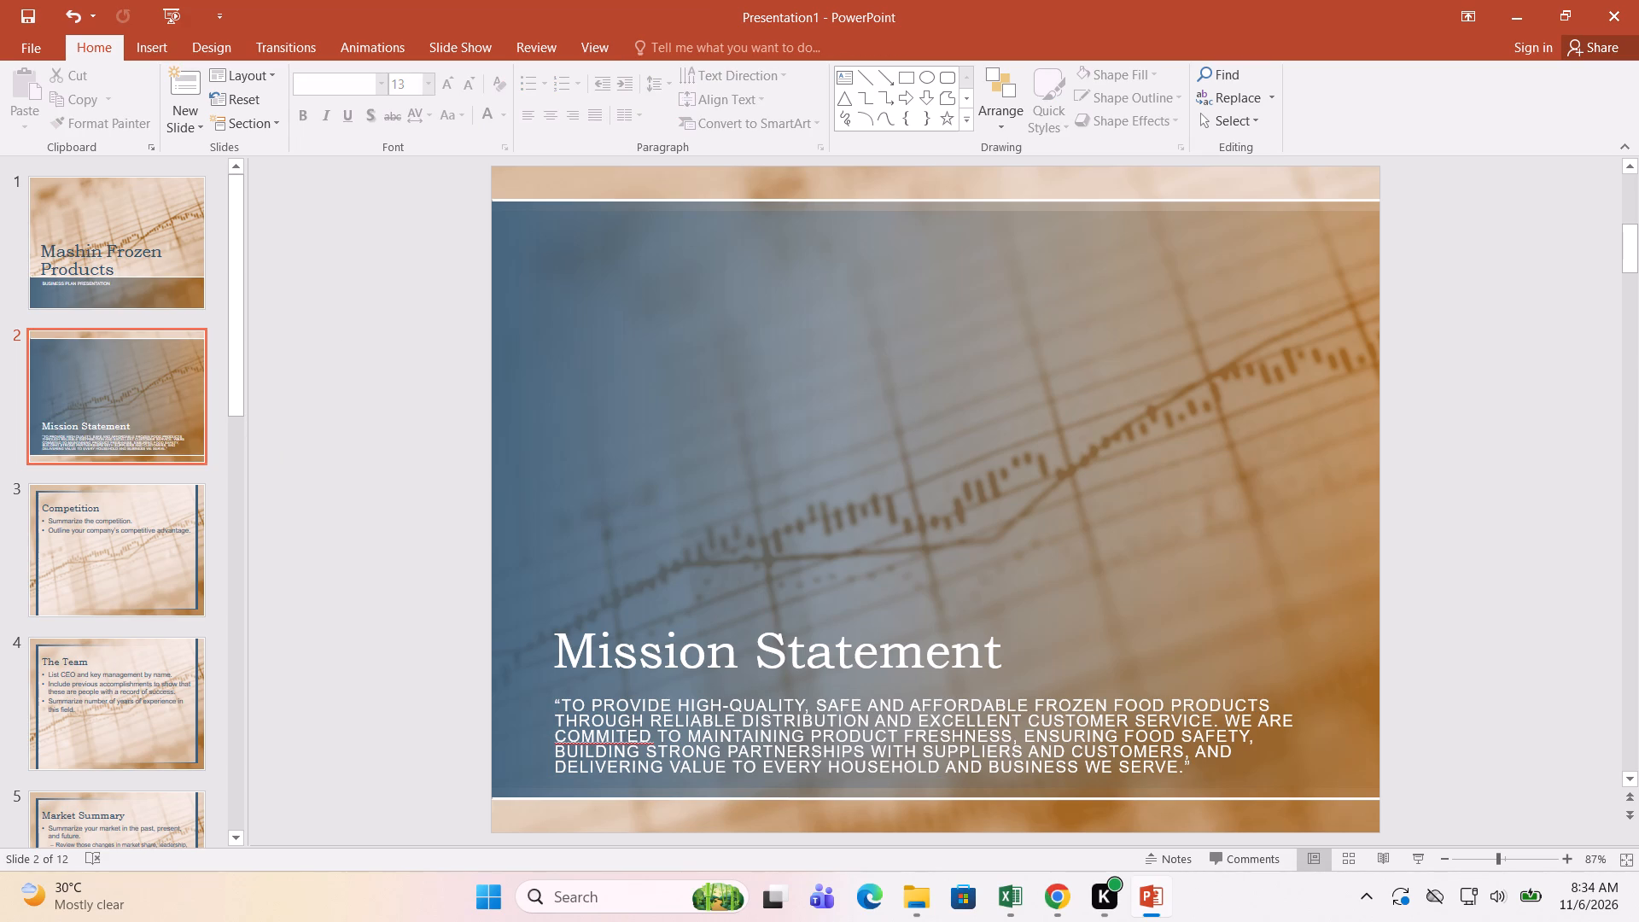
# Correct the misspelled word "commited" in the mission statement to "committed" using the spelling suggestion.
pyautogui.click(617, 732)
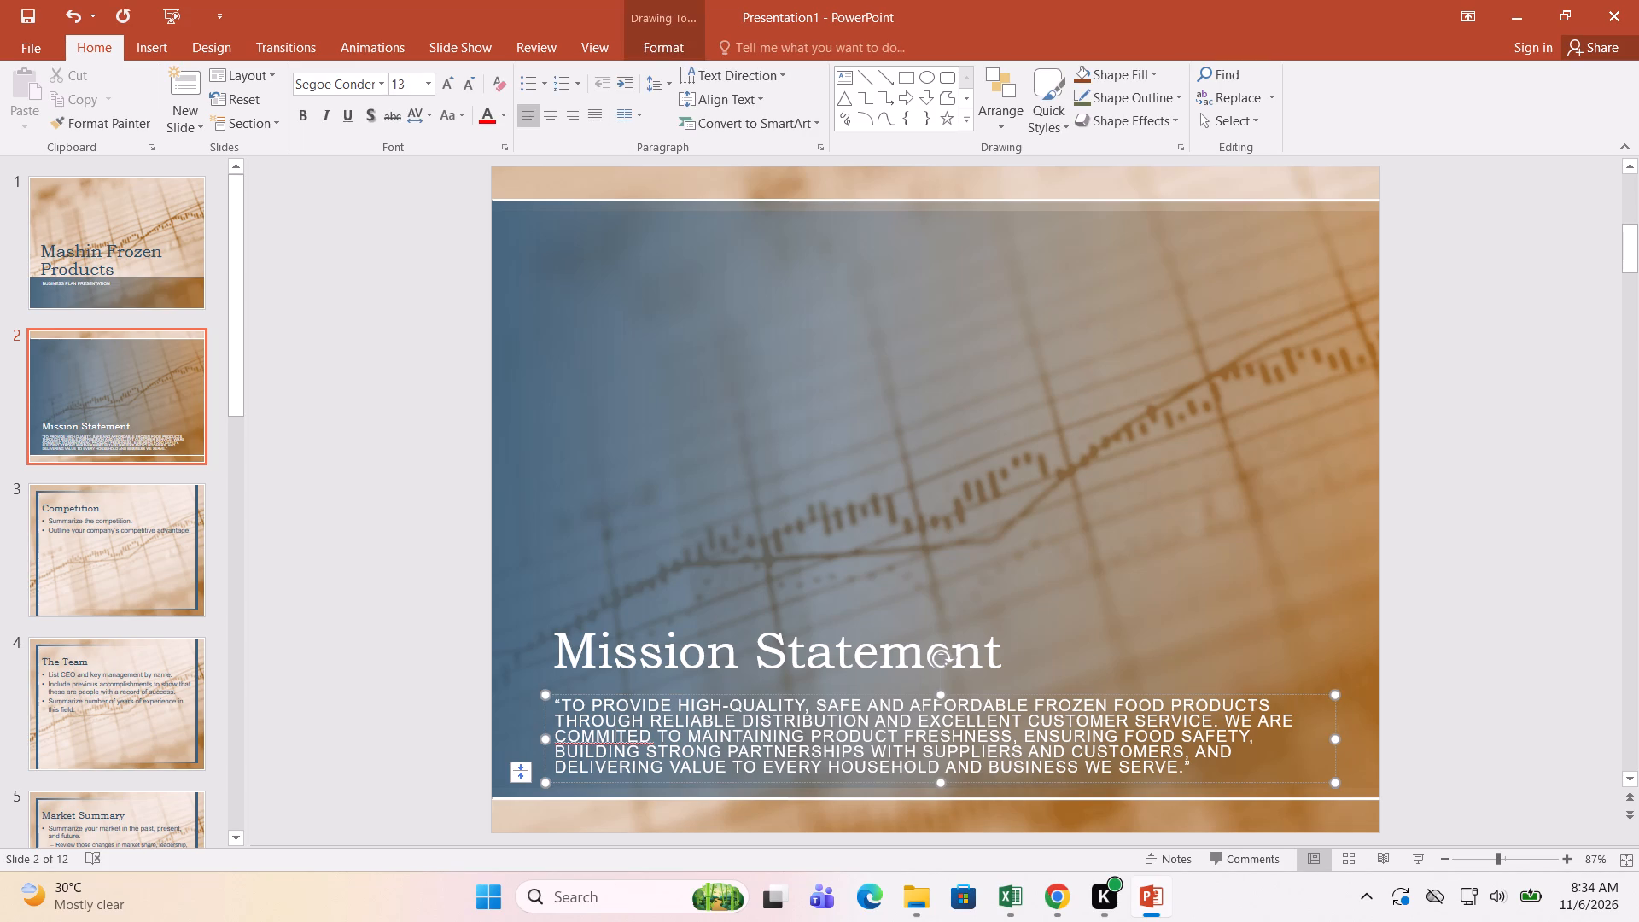
pyautogui.rightClick(617, 732)
pyautogui.click(686, 734)
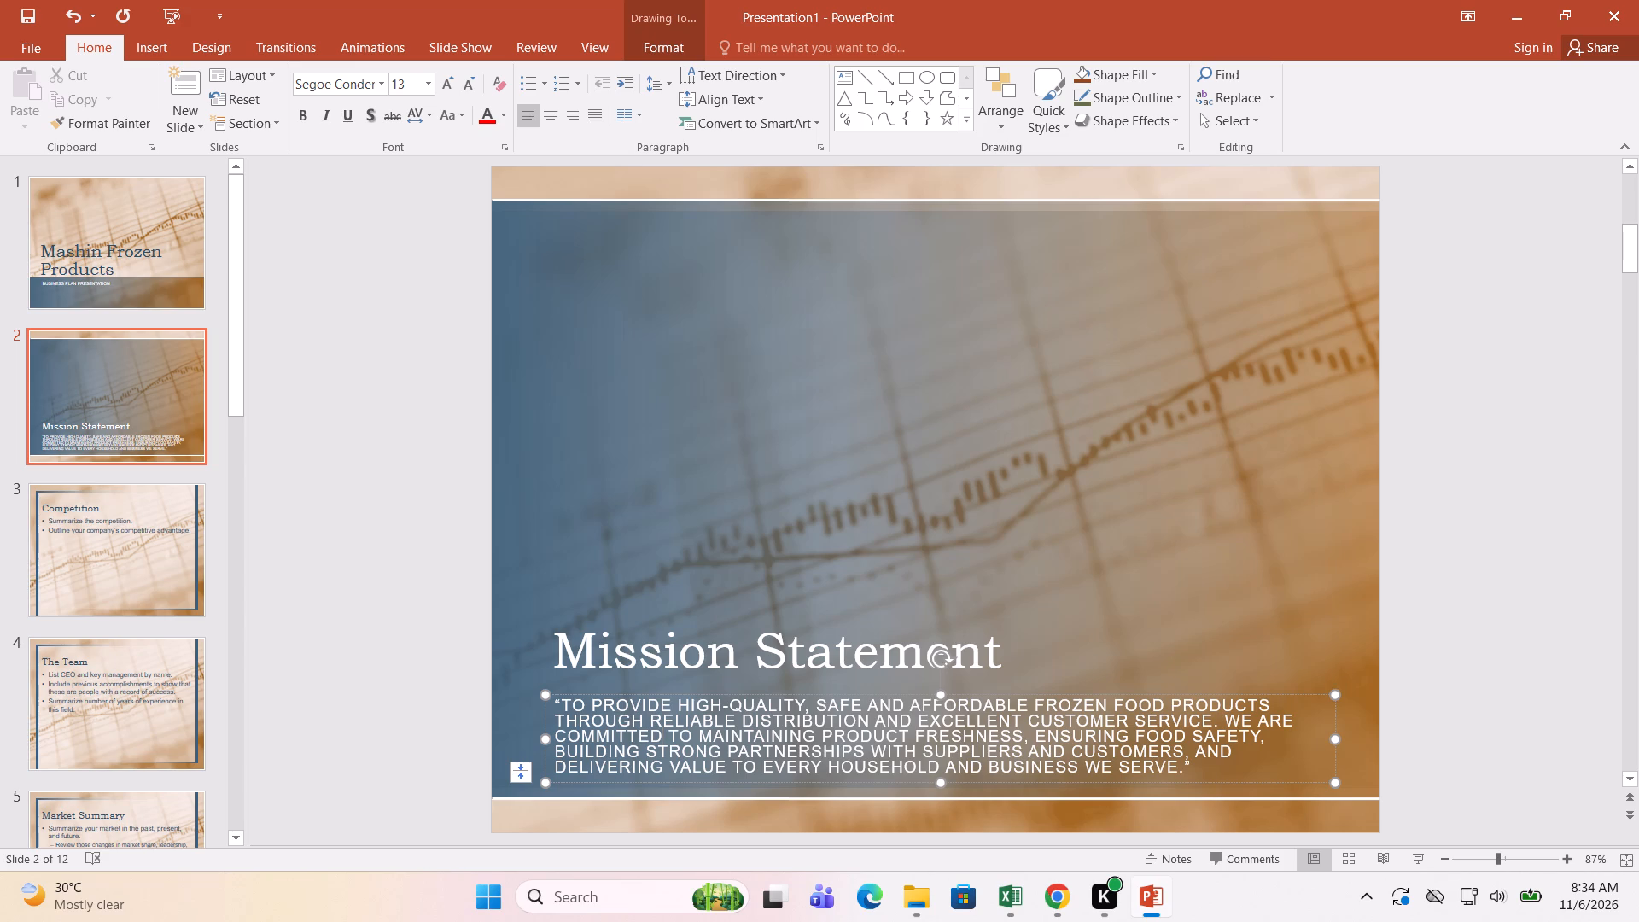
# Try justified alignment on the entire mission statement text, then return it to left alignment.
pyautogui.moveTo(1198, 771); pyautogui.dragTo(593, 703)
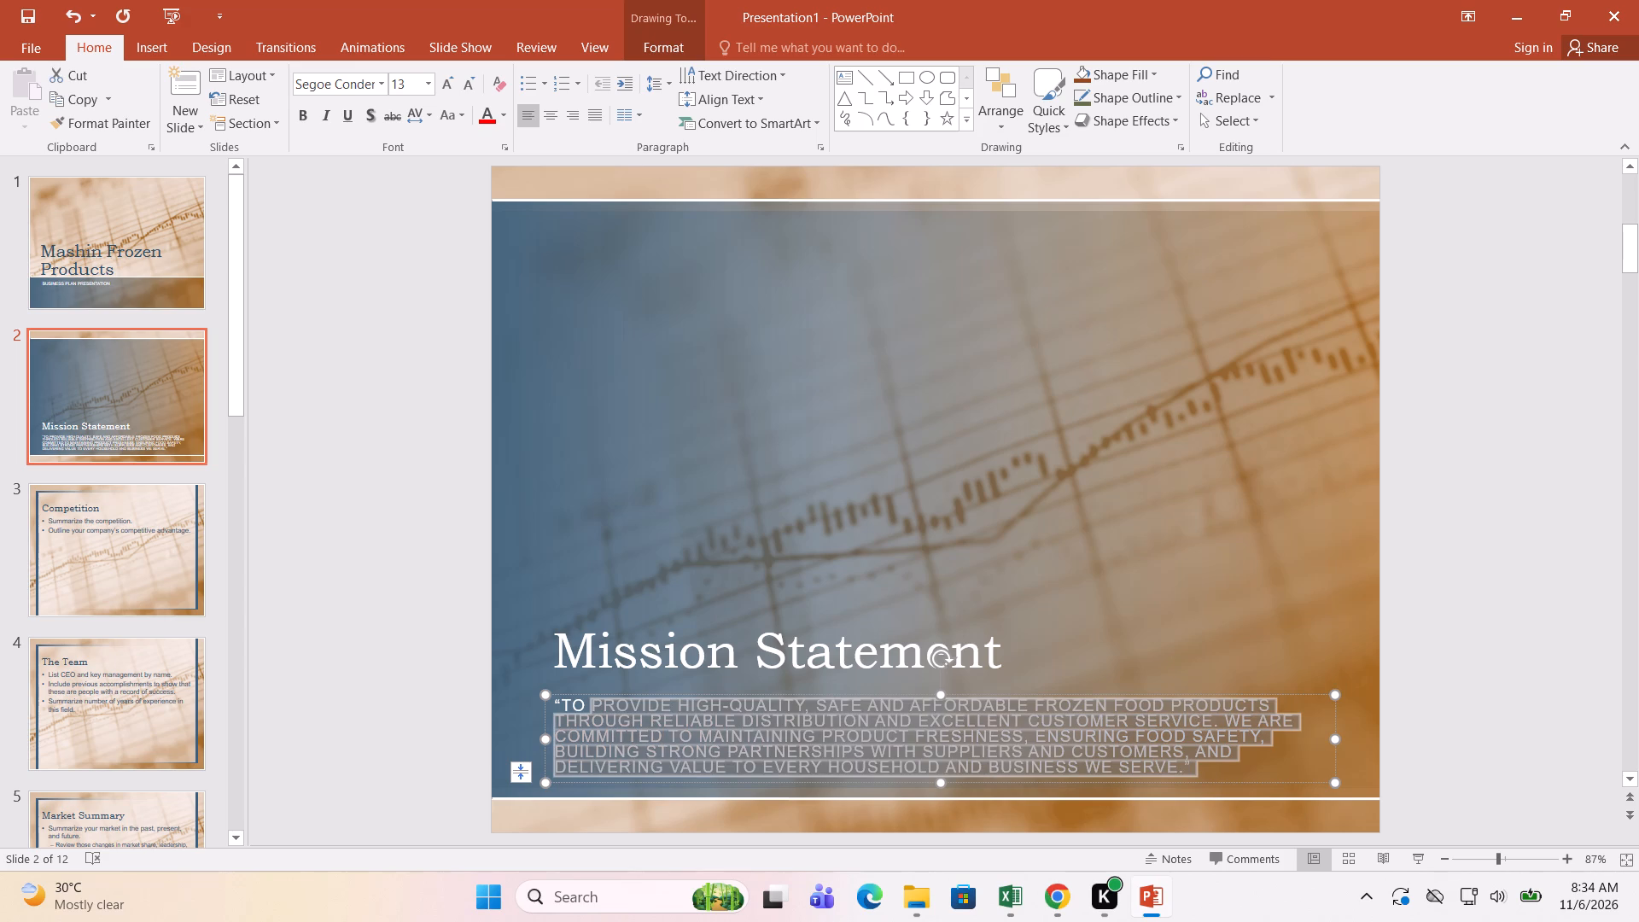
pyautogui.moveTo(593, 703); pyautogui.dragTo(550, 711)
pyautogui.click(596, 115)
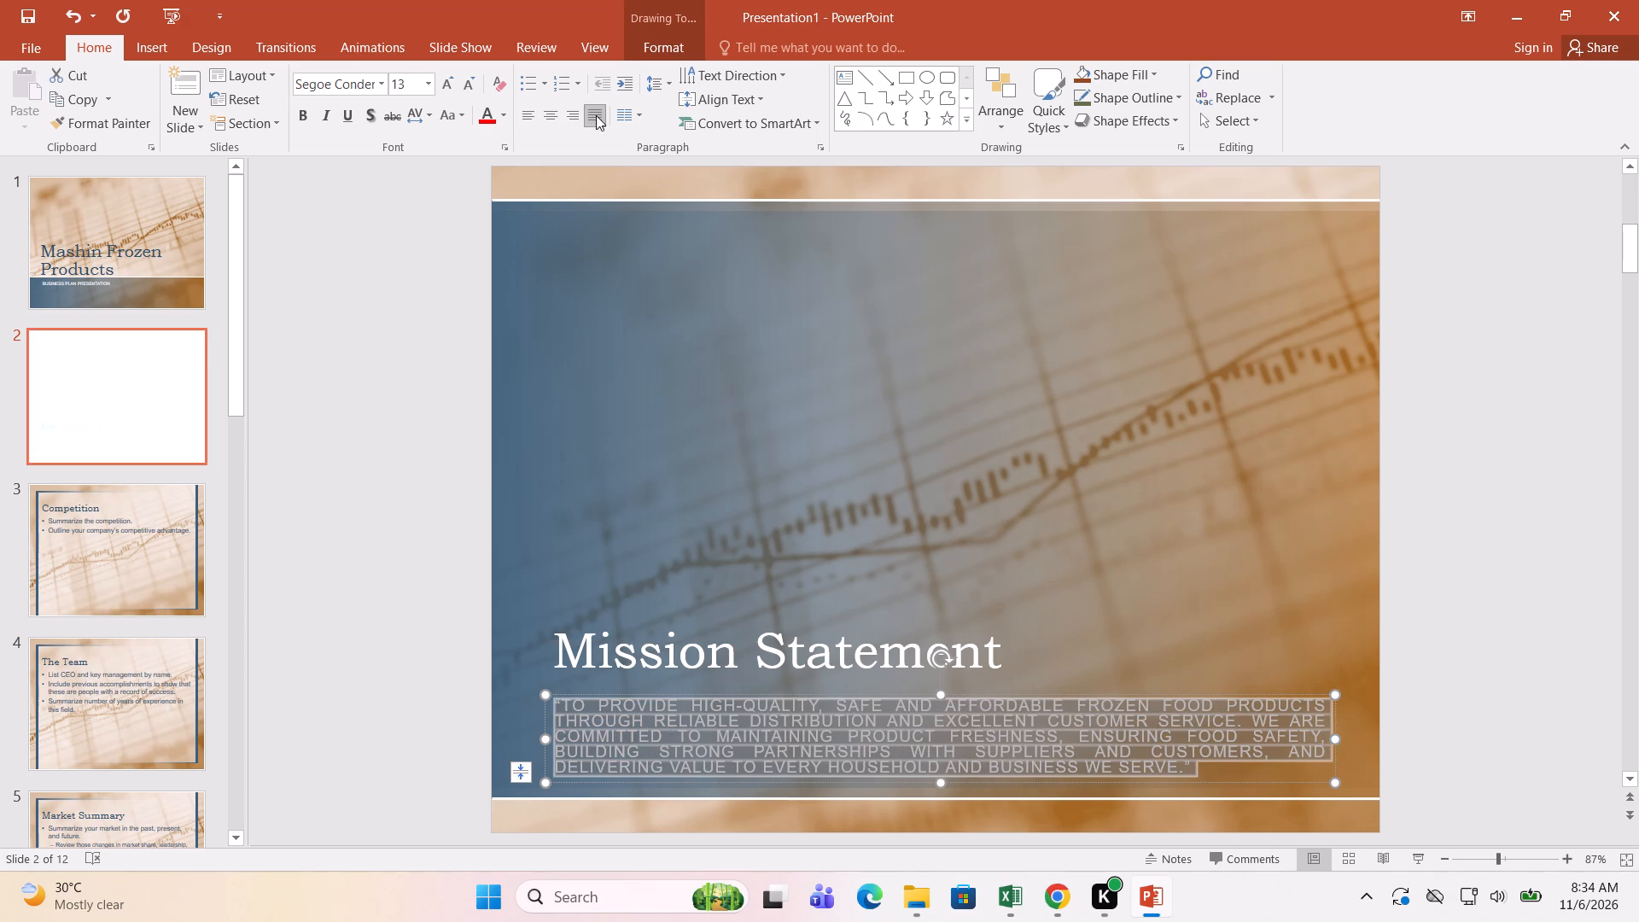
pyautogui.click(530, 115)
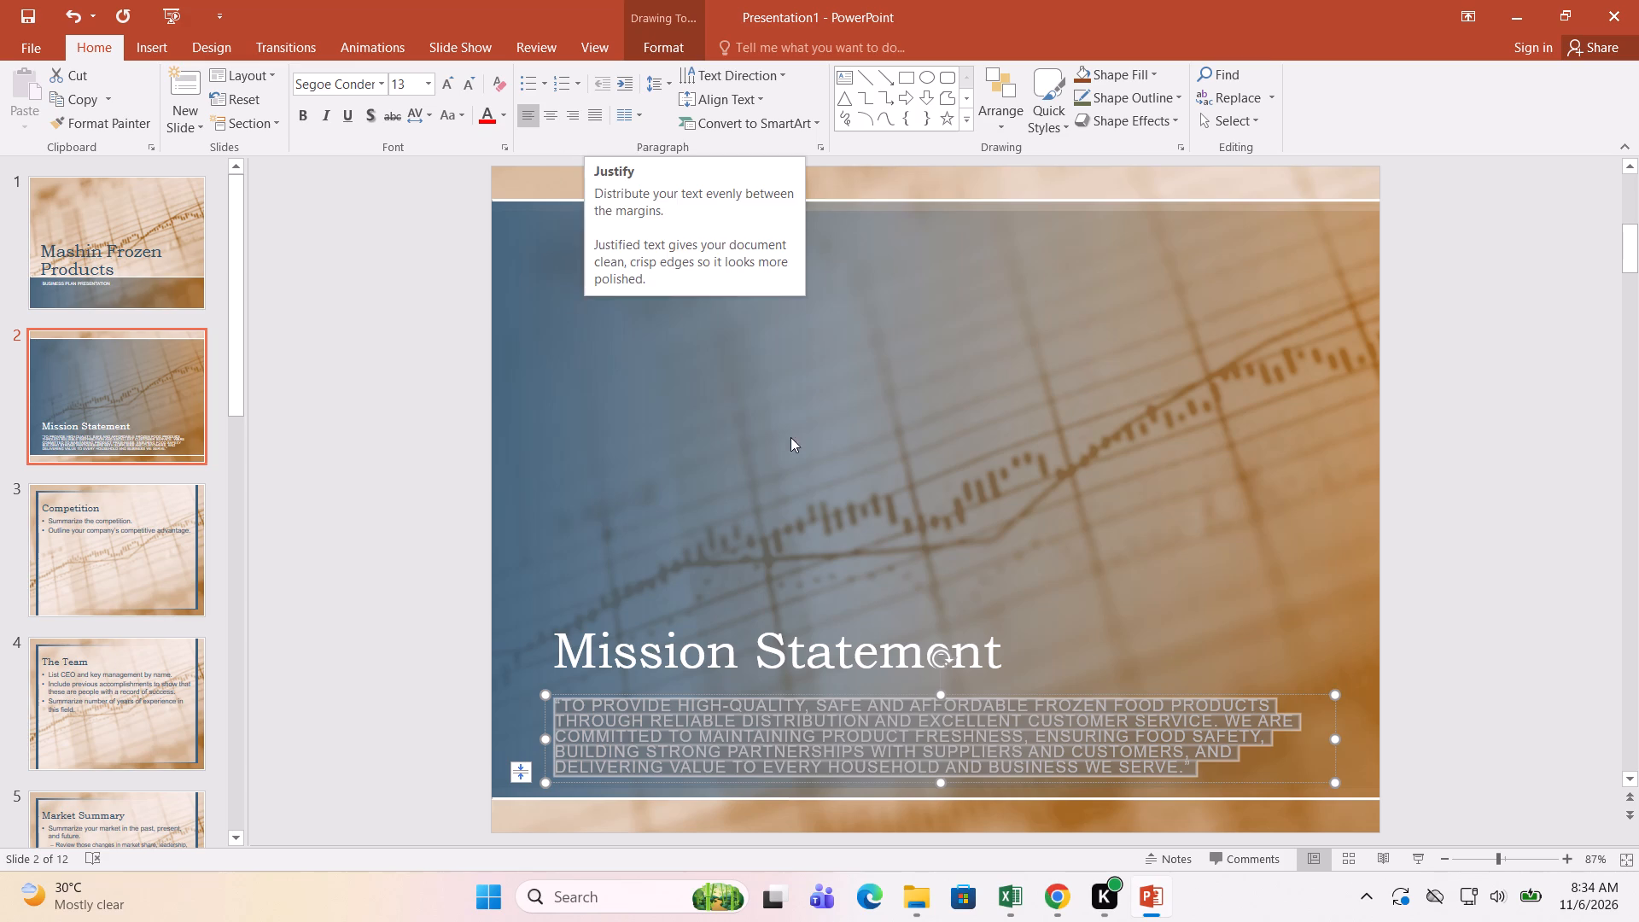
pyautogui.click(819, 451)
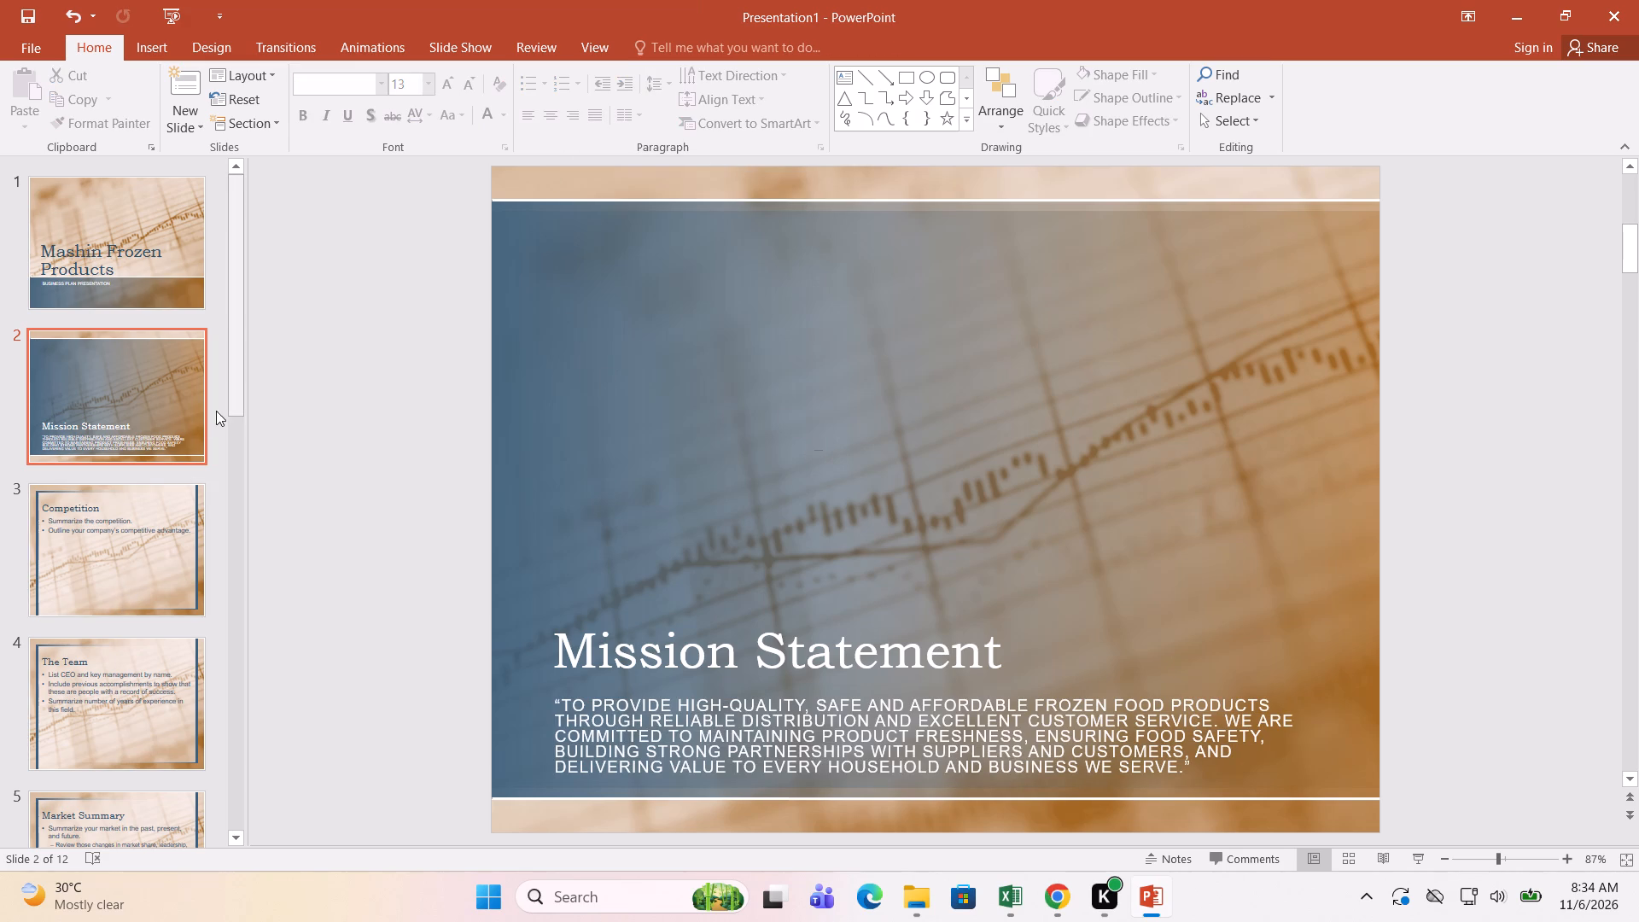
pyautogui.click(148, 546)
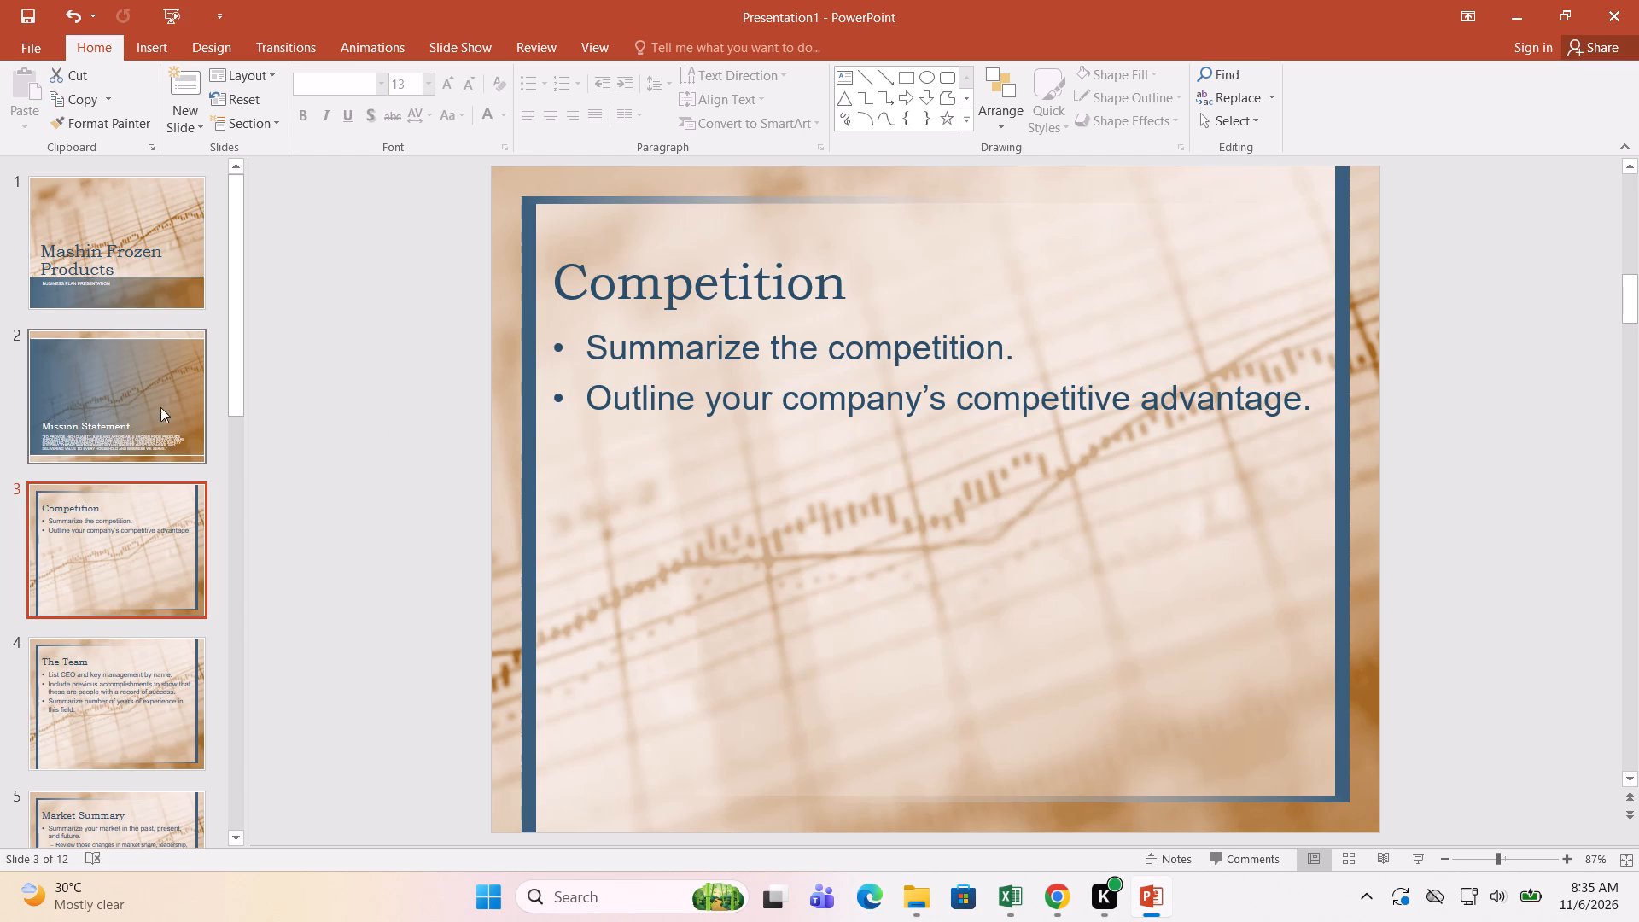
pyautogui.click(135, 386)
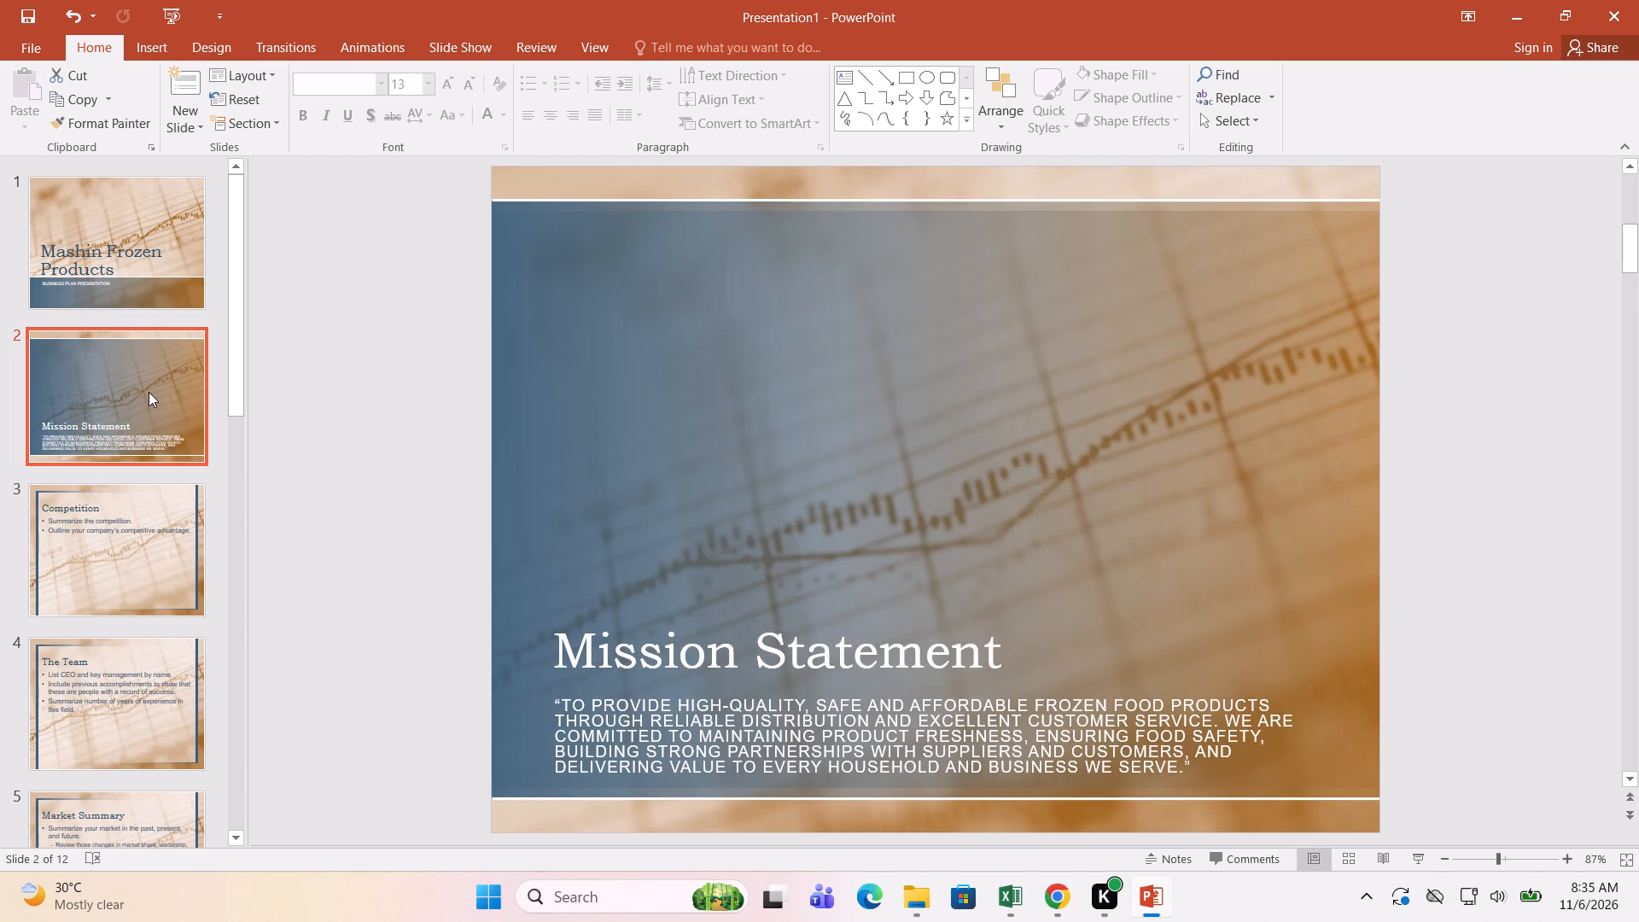
# On the Competition slide, replace the placeholder bullet "Summarize the competition." with the opening word "In".
pyautogui.click(153, 546)
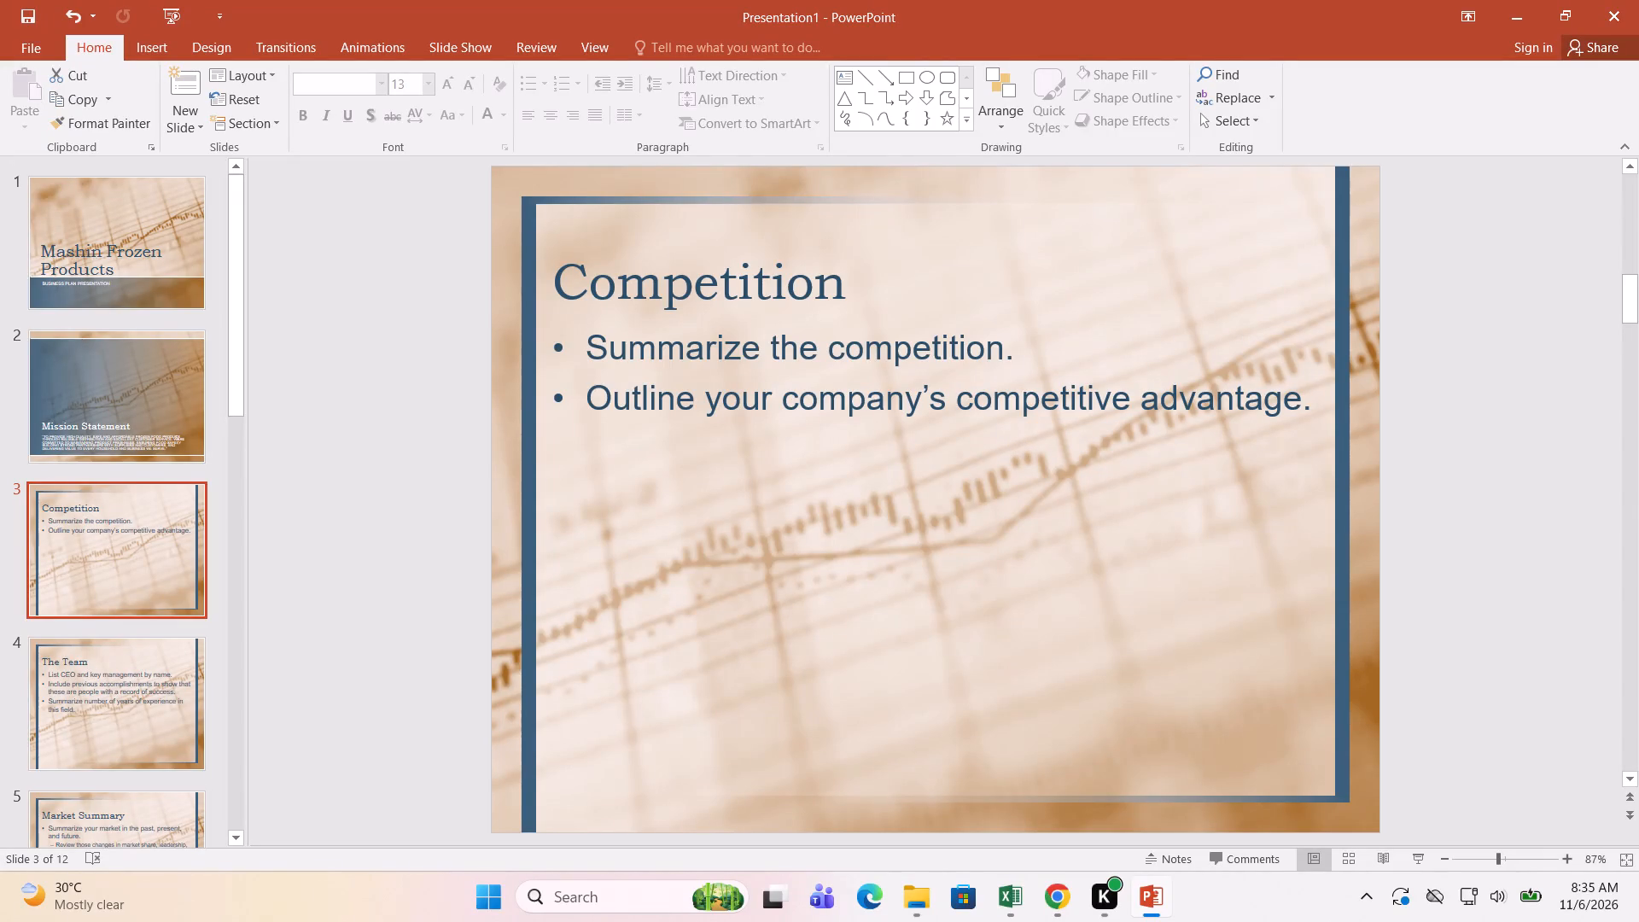
pyautogui.moveTo(1012, 345); pyautogui.dragTo(712, 365)
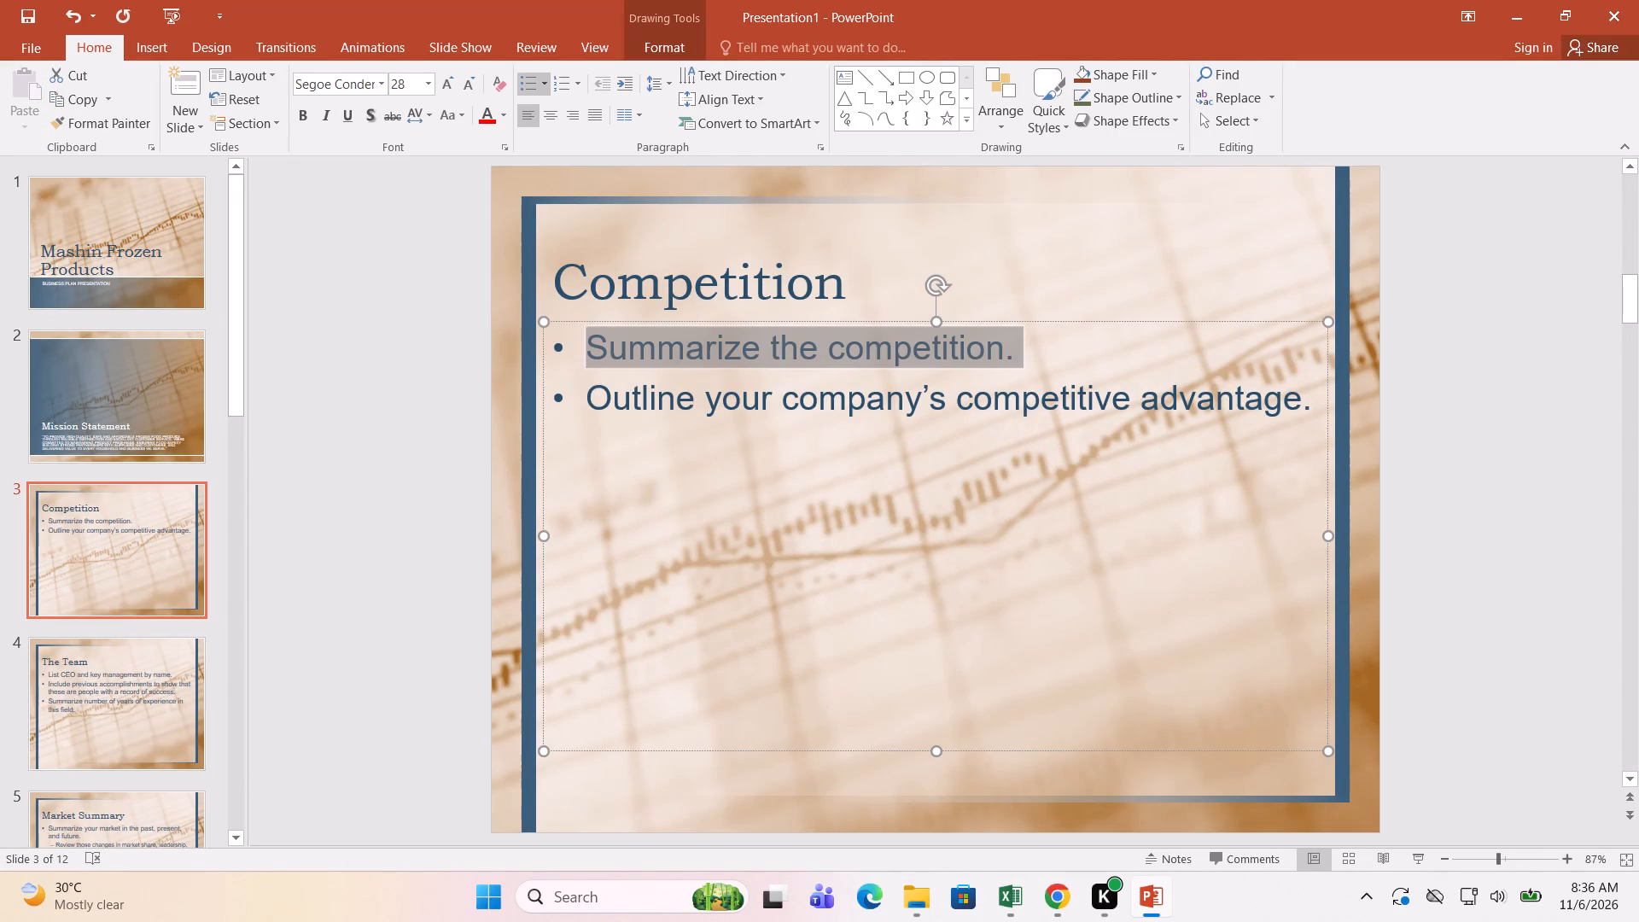
pyautogui.moveTo(712, 365); pyautogui.dragTo(662, 365)
pyautogui.write('in')
pyautogui.press('space')
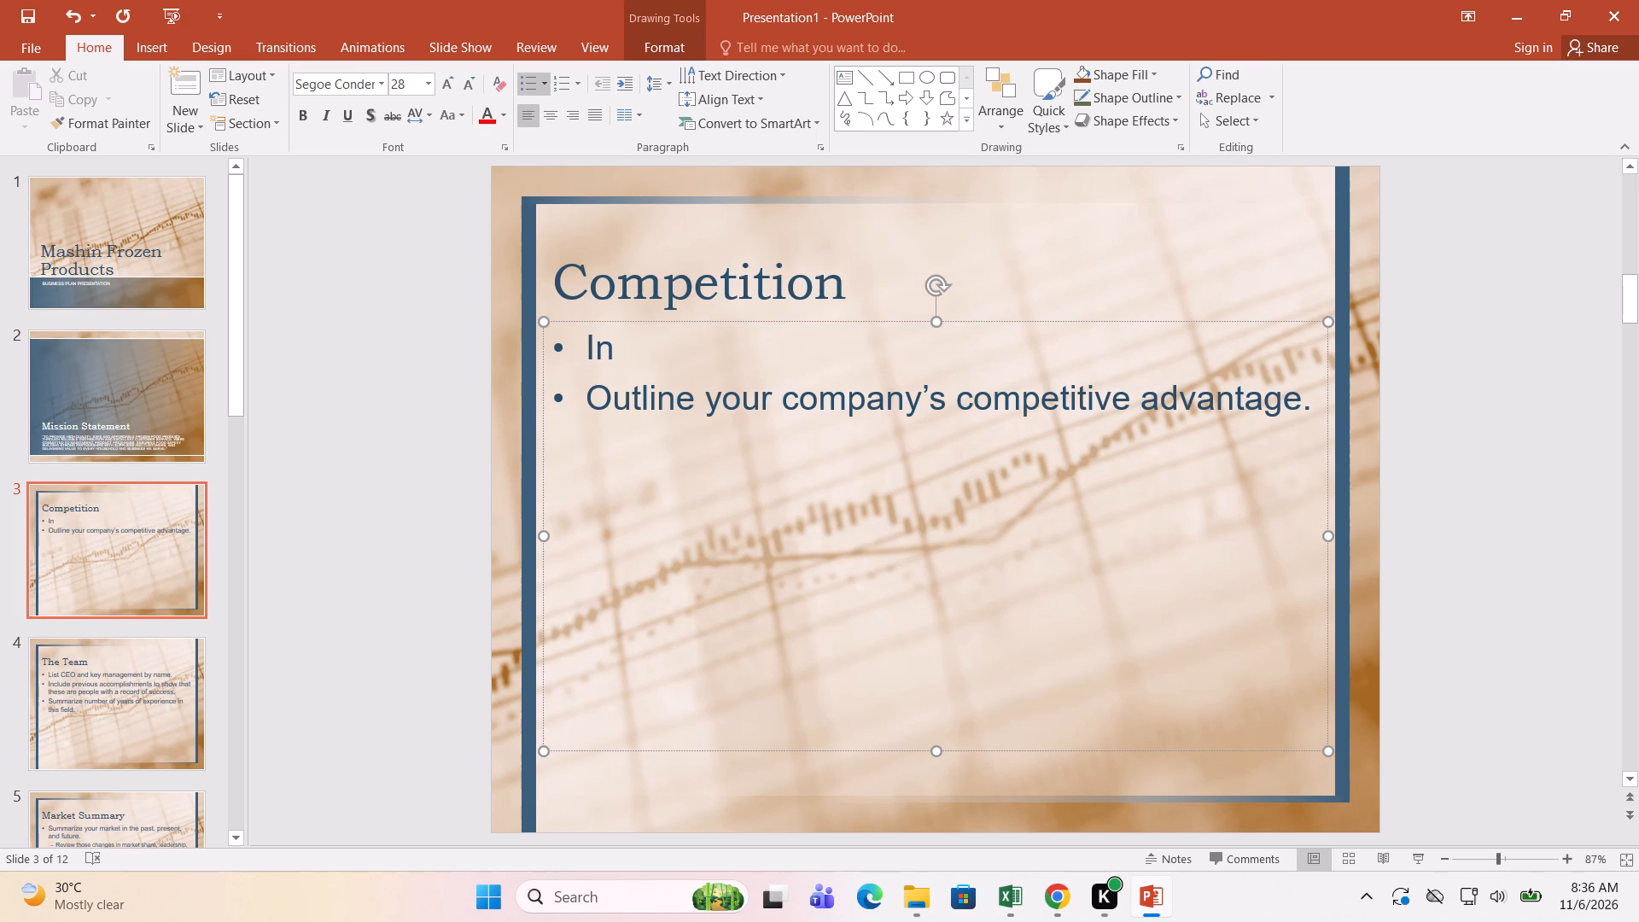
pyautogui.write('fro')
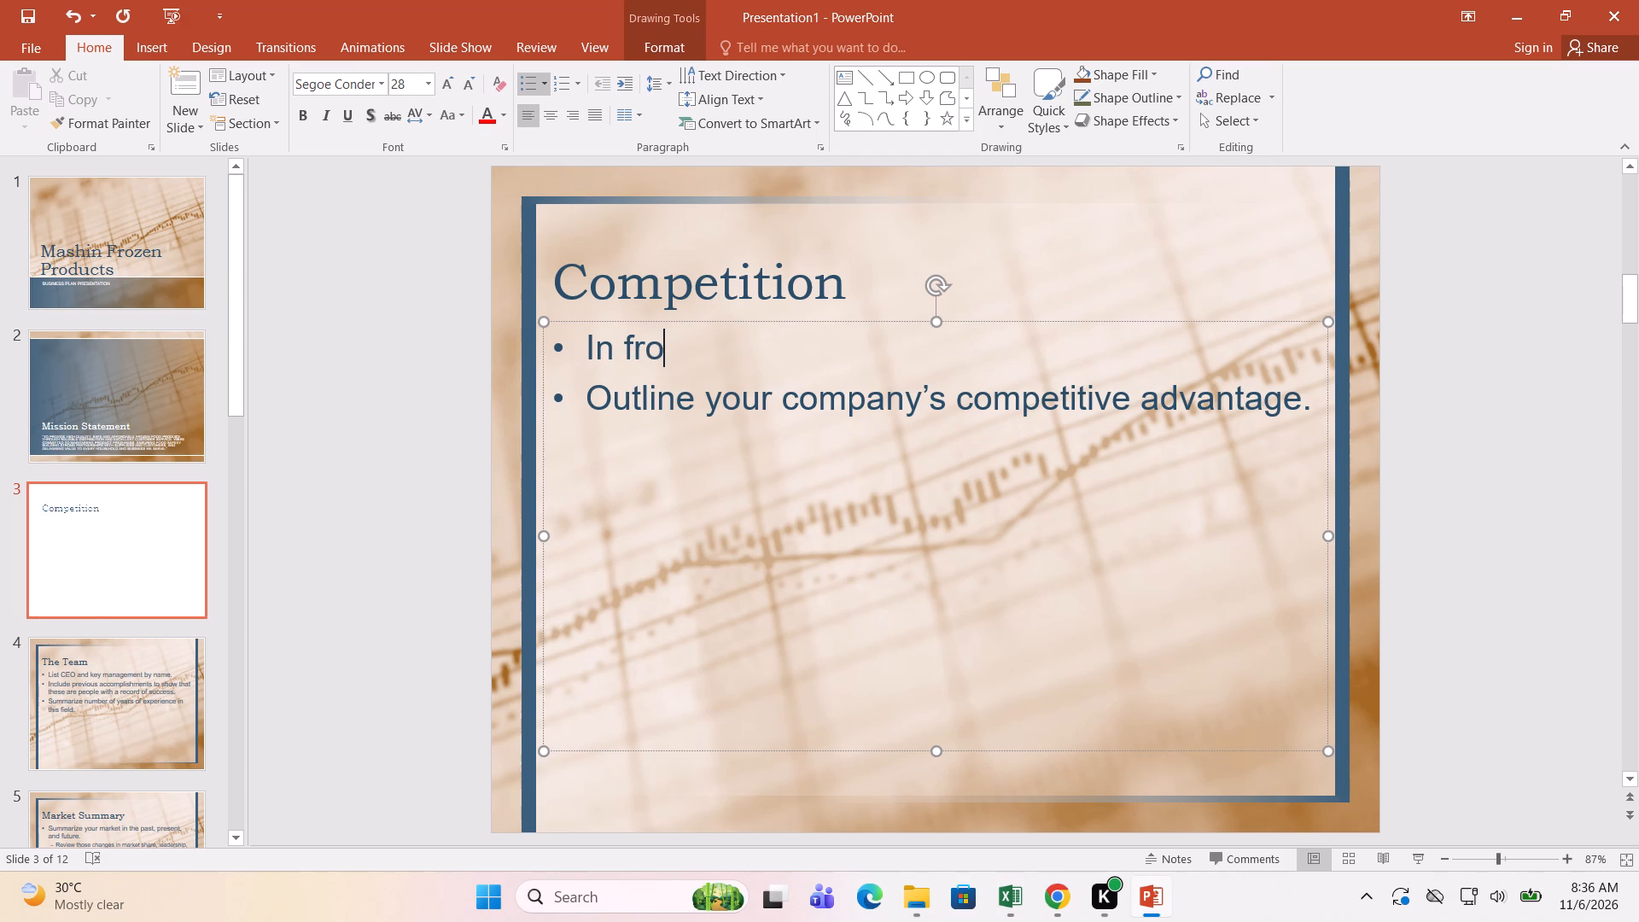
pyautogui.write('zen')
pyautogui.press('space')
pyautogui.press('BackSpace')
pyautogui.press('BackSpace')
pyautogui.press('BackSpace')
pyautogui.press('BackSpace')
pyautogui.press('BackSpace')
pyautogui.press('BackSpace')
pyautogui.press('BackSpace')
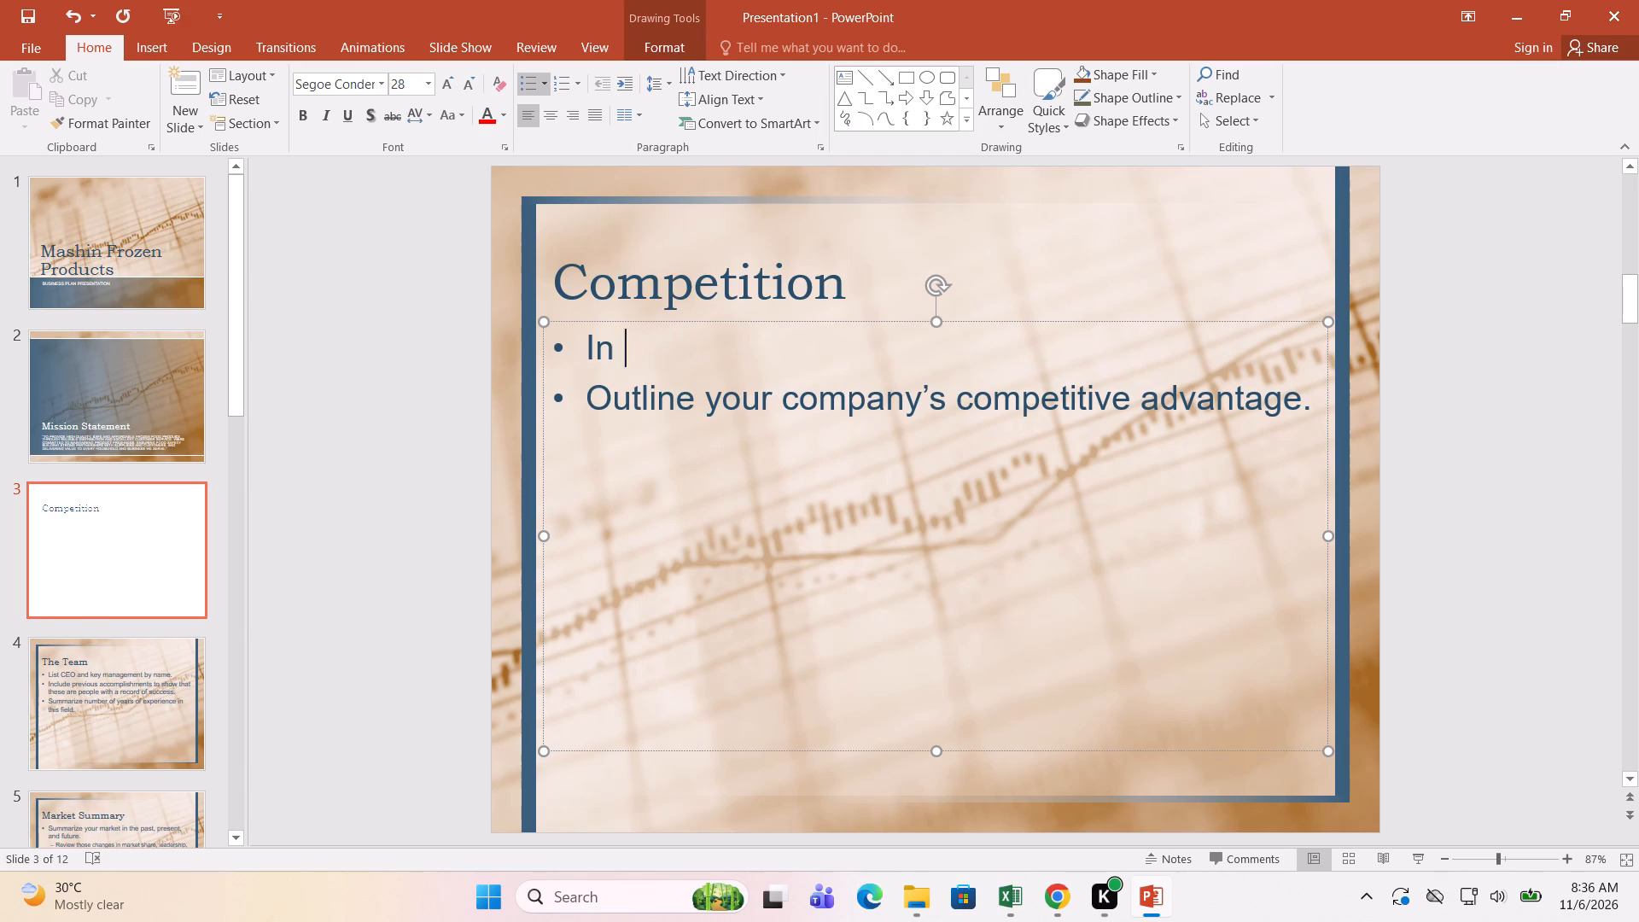
# Continue the first Competition bullet after "In" with the words "Frozen Products Distribution Company".
pyautogui.write('Fro')
pyautogui.write('zen')
pyautogui.press('space')
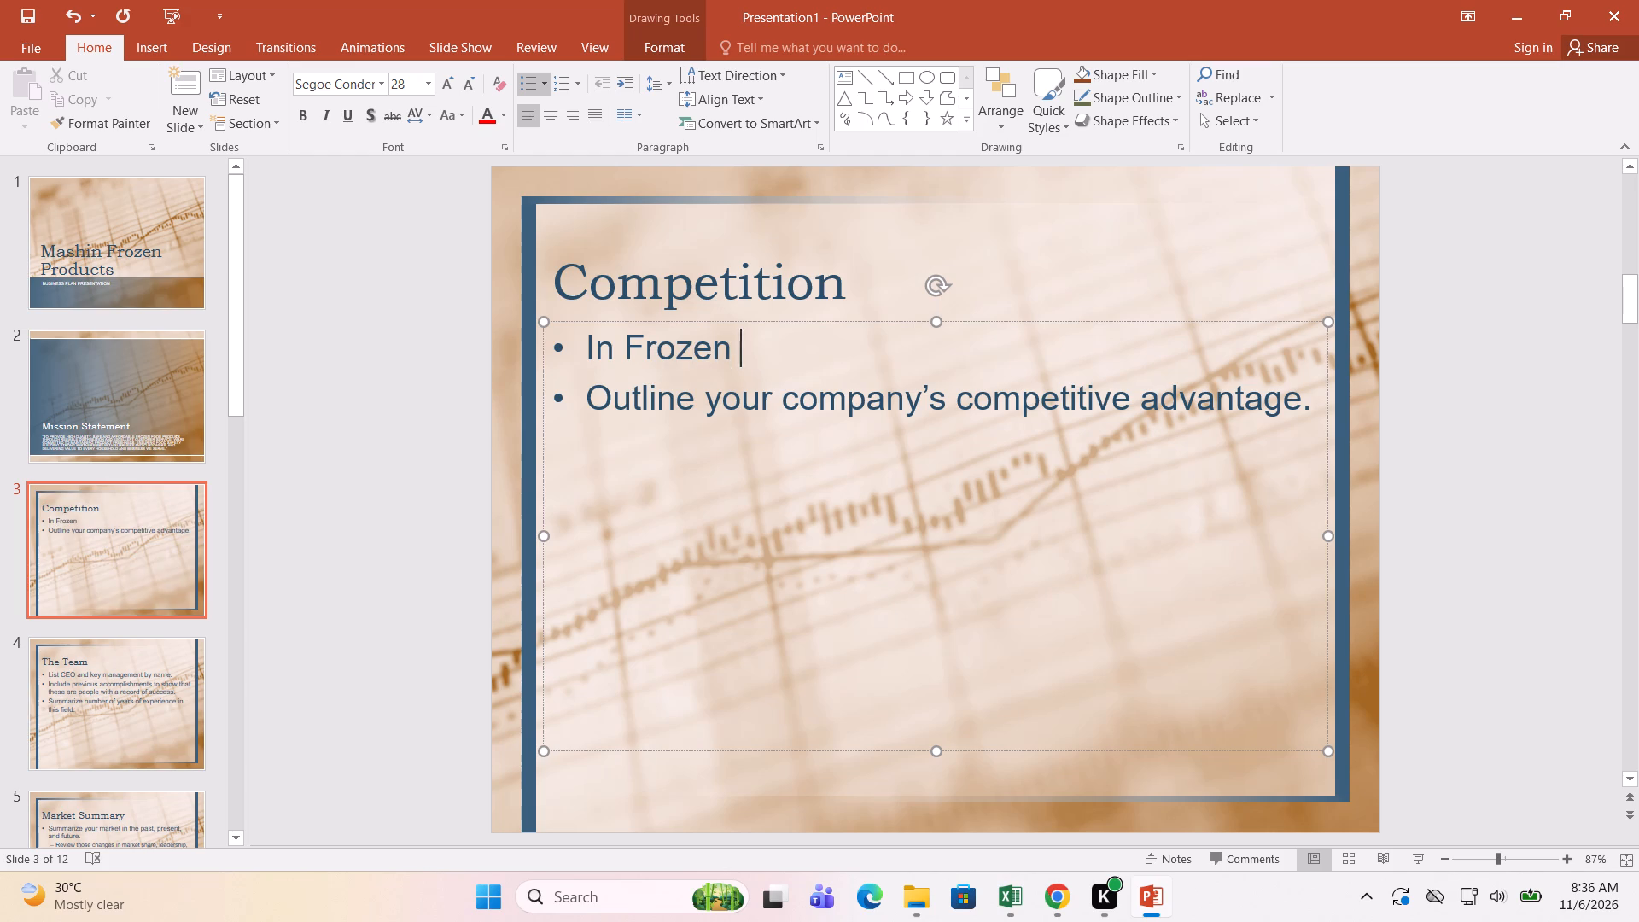
pyautogui.write('Pr')
pyautogui.write('oducts')
pyautogui.press('space')
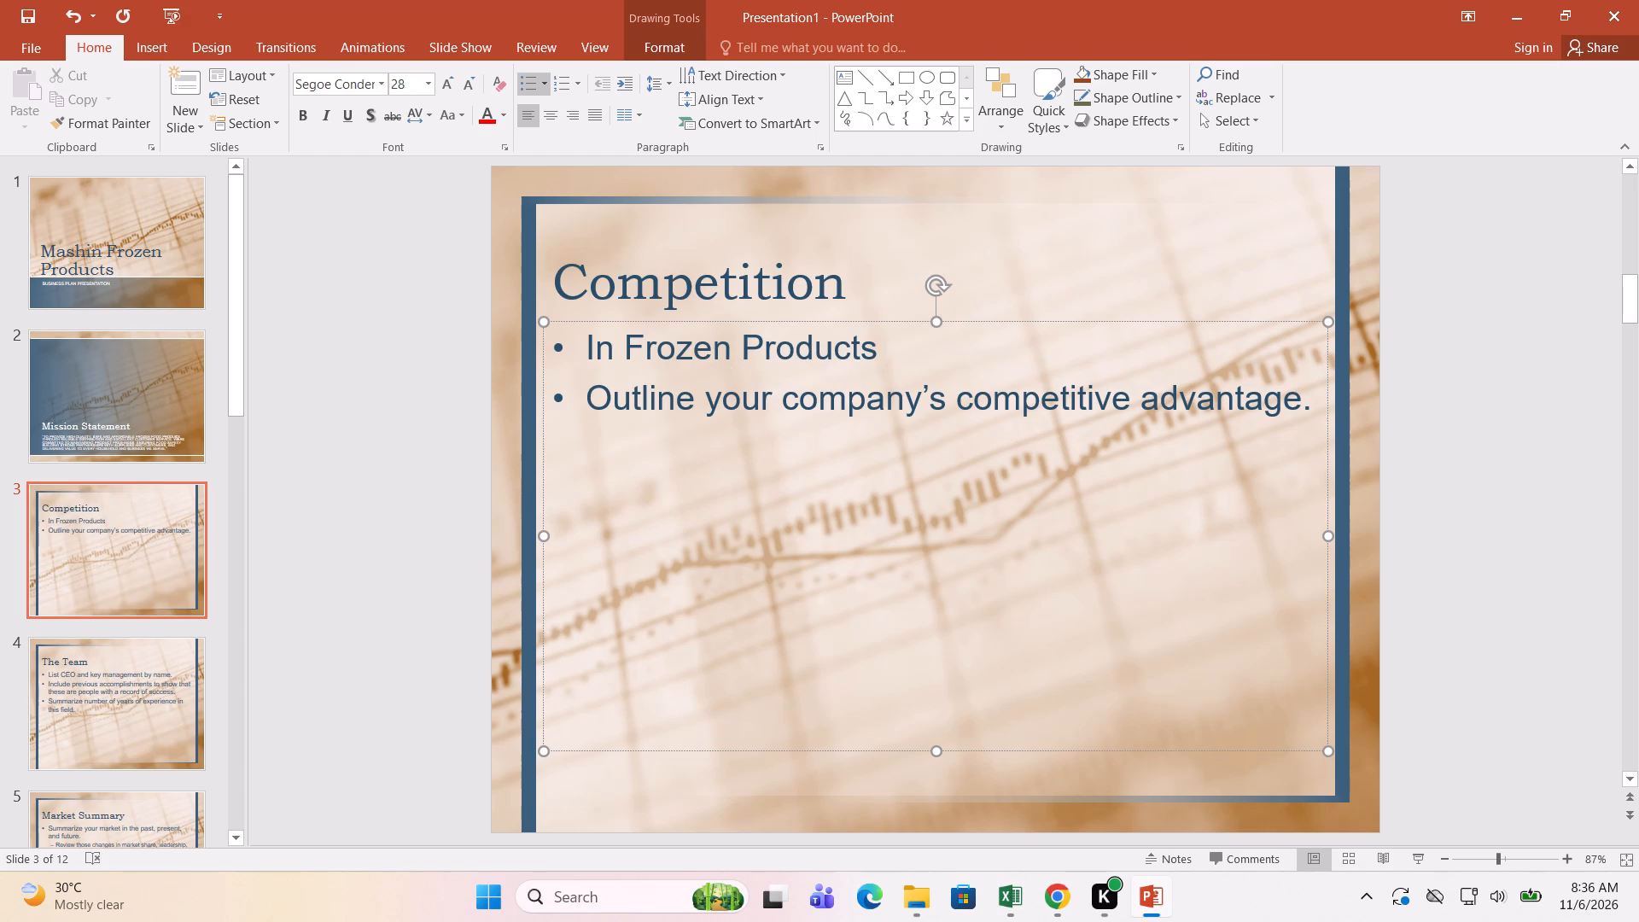
pyautogui.write('di')
pyautogui.press('BackSpace')
pyautogui.press('BackSpace')
pyautogui.hotkey('shift', 'd')
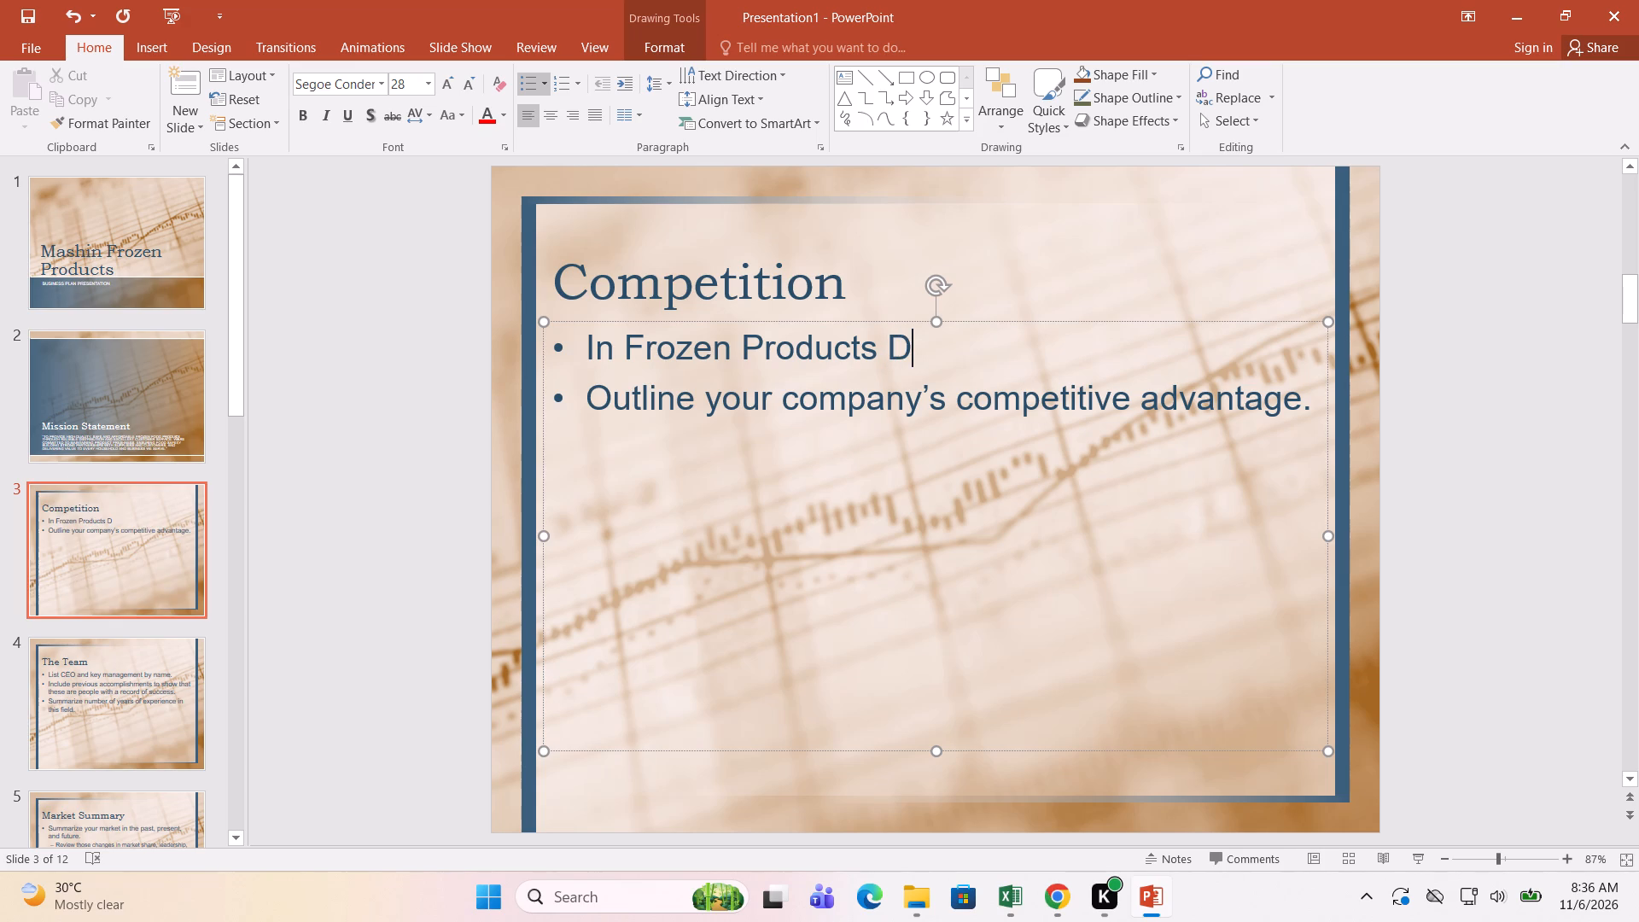
pyautogui.write('istribut')
pyautogui.write('ion')
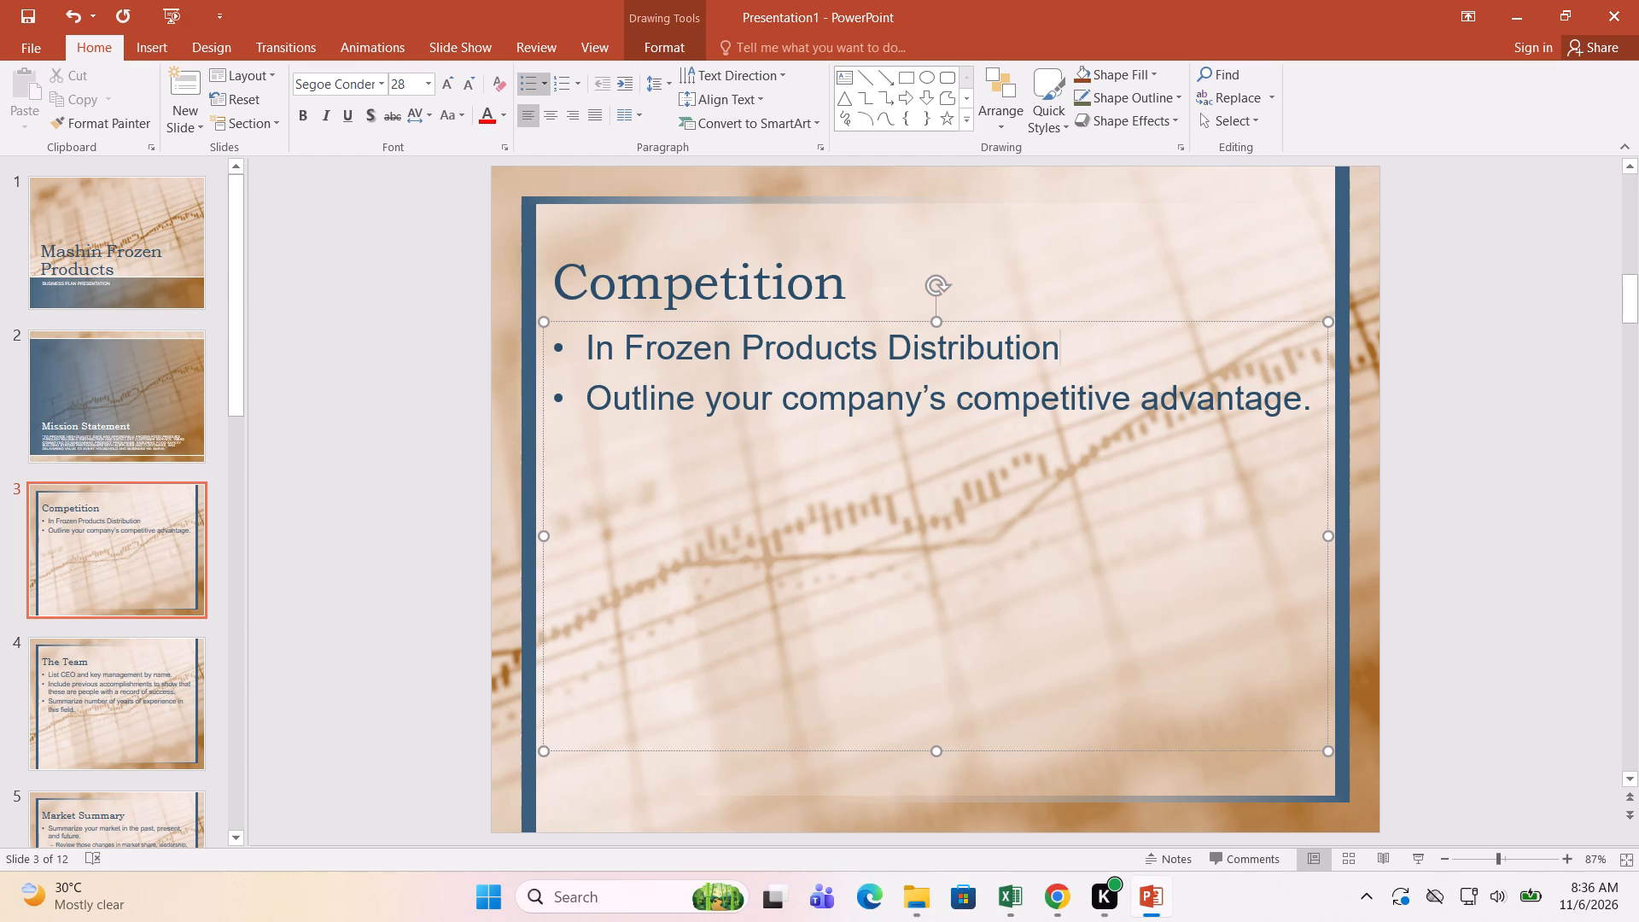
pyautogui.press('space')
pyautogui.write('C')
pyautogui.write('ompany')
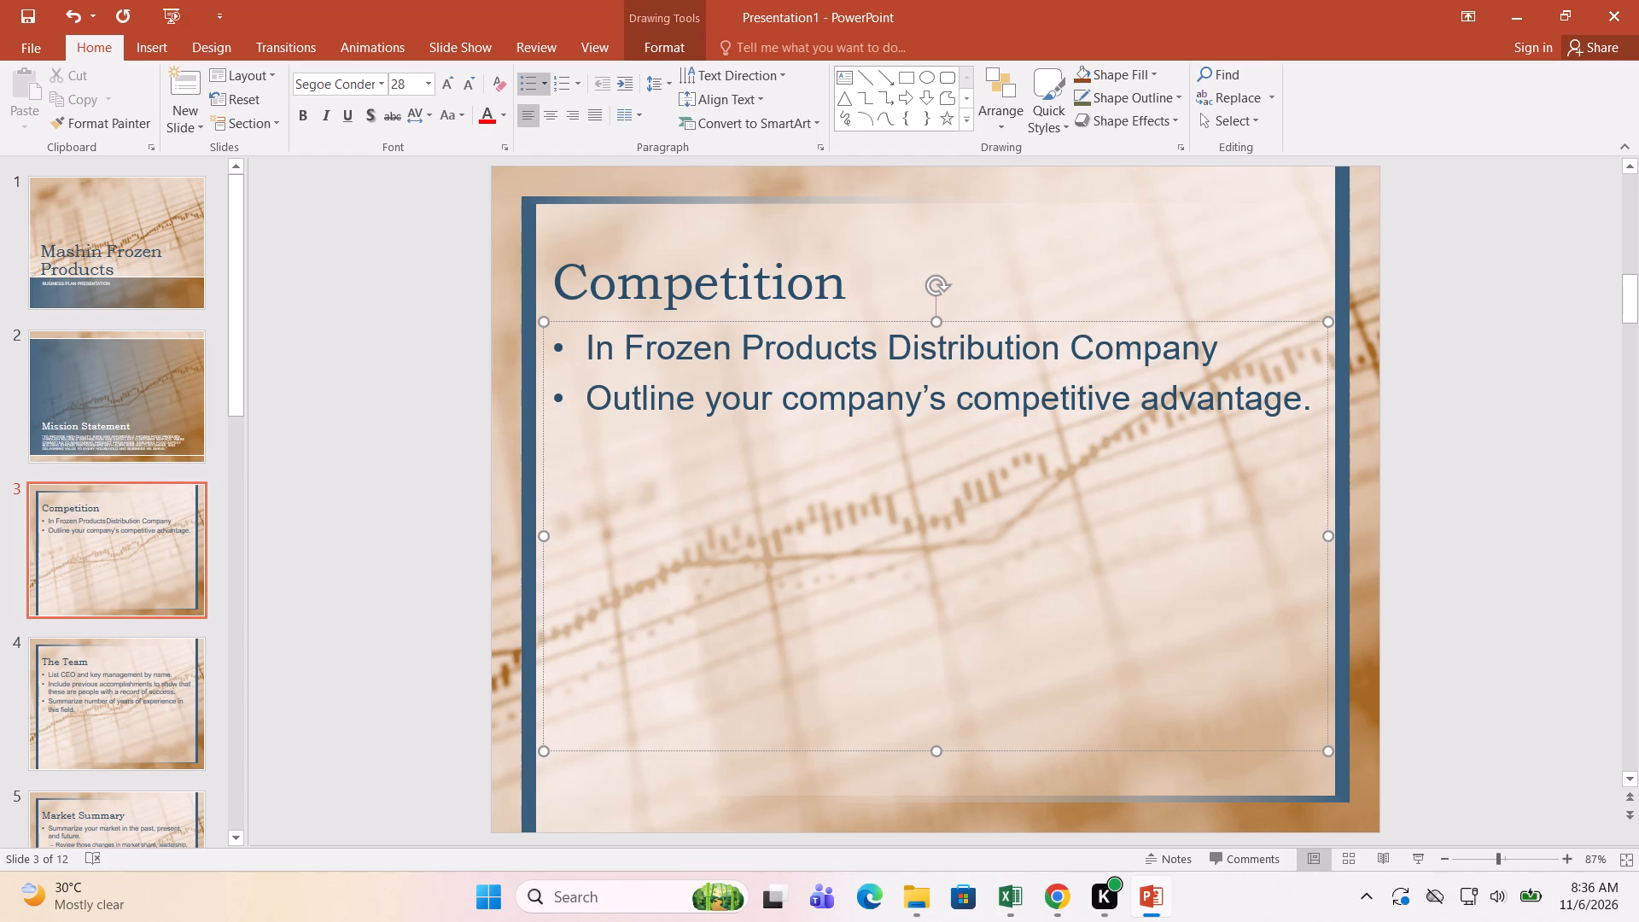
pyautogui.write('.')
pyautogui.press('space')
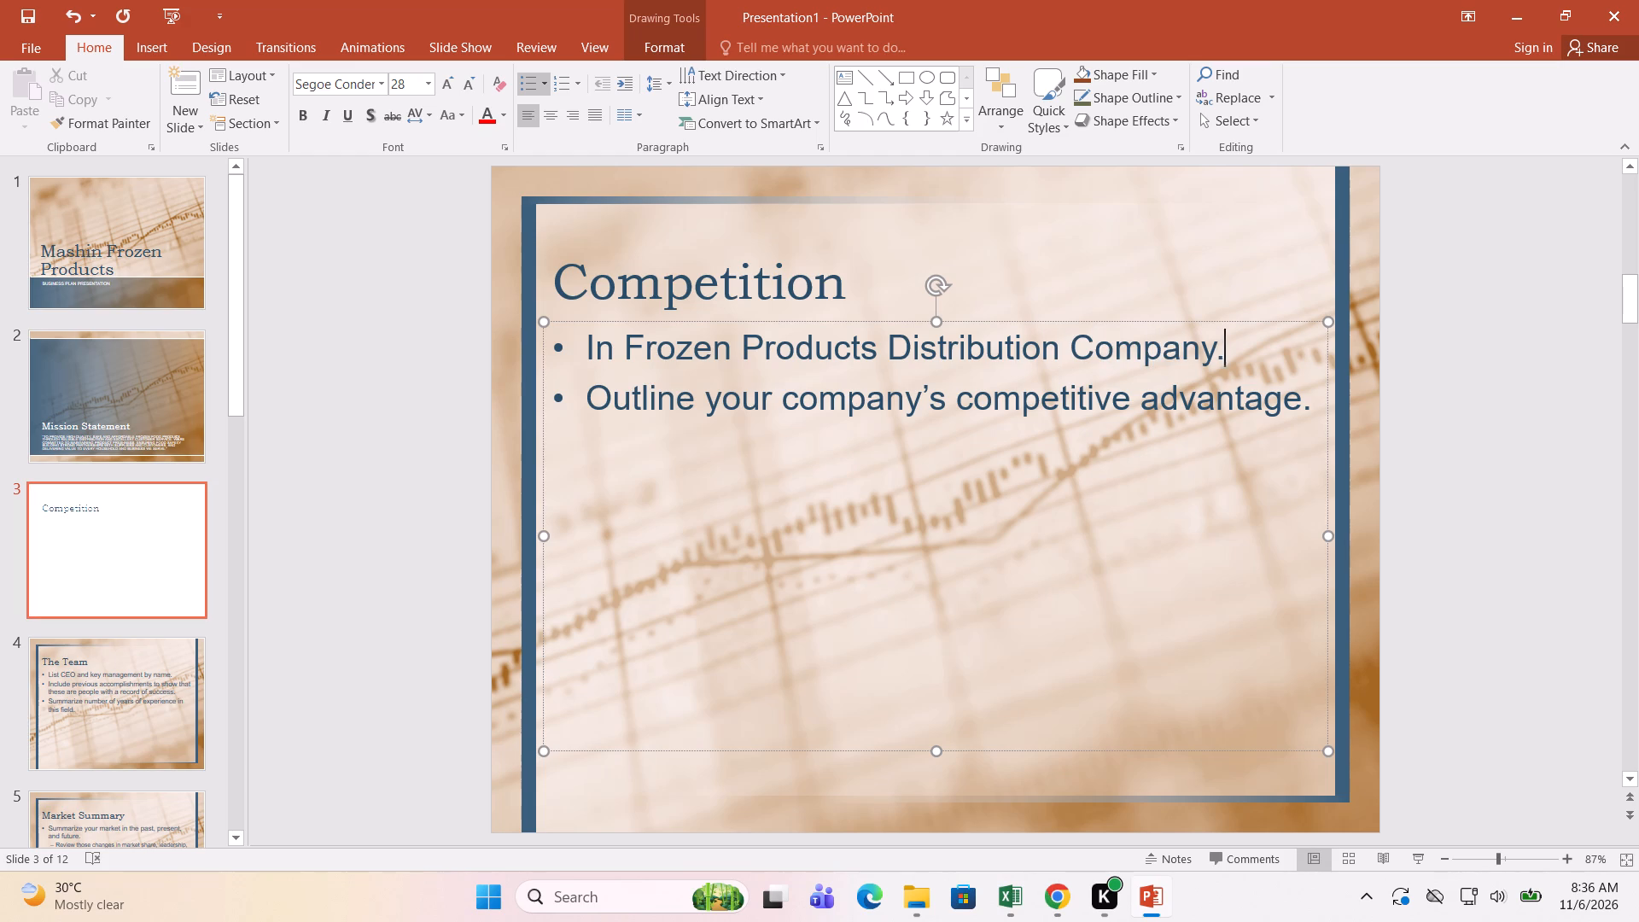
pyautogui.press('BackSpace')
pyautogui.press('BackSpace')
# Extend the first Competition bullet after "Company" with ", competition is an important part of our".
pyautogui.write(', comp')
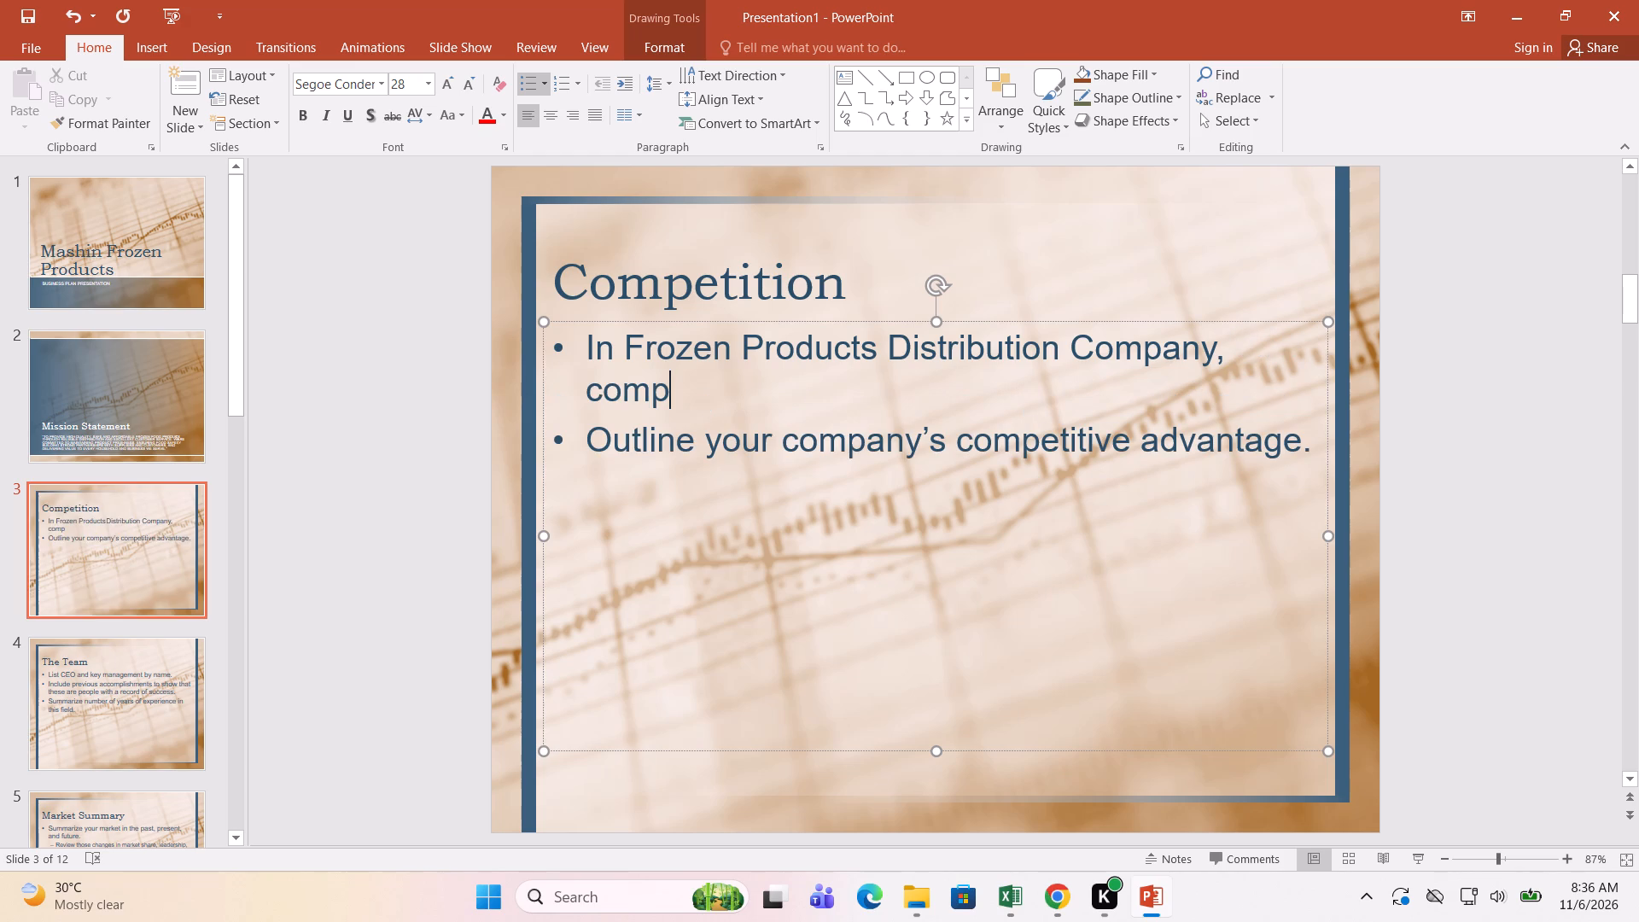
pyautogui.write('etition')
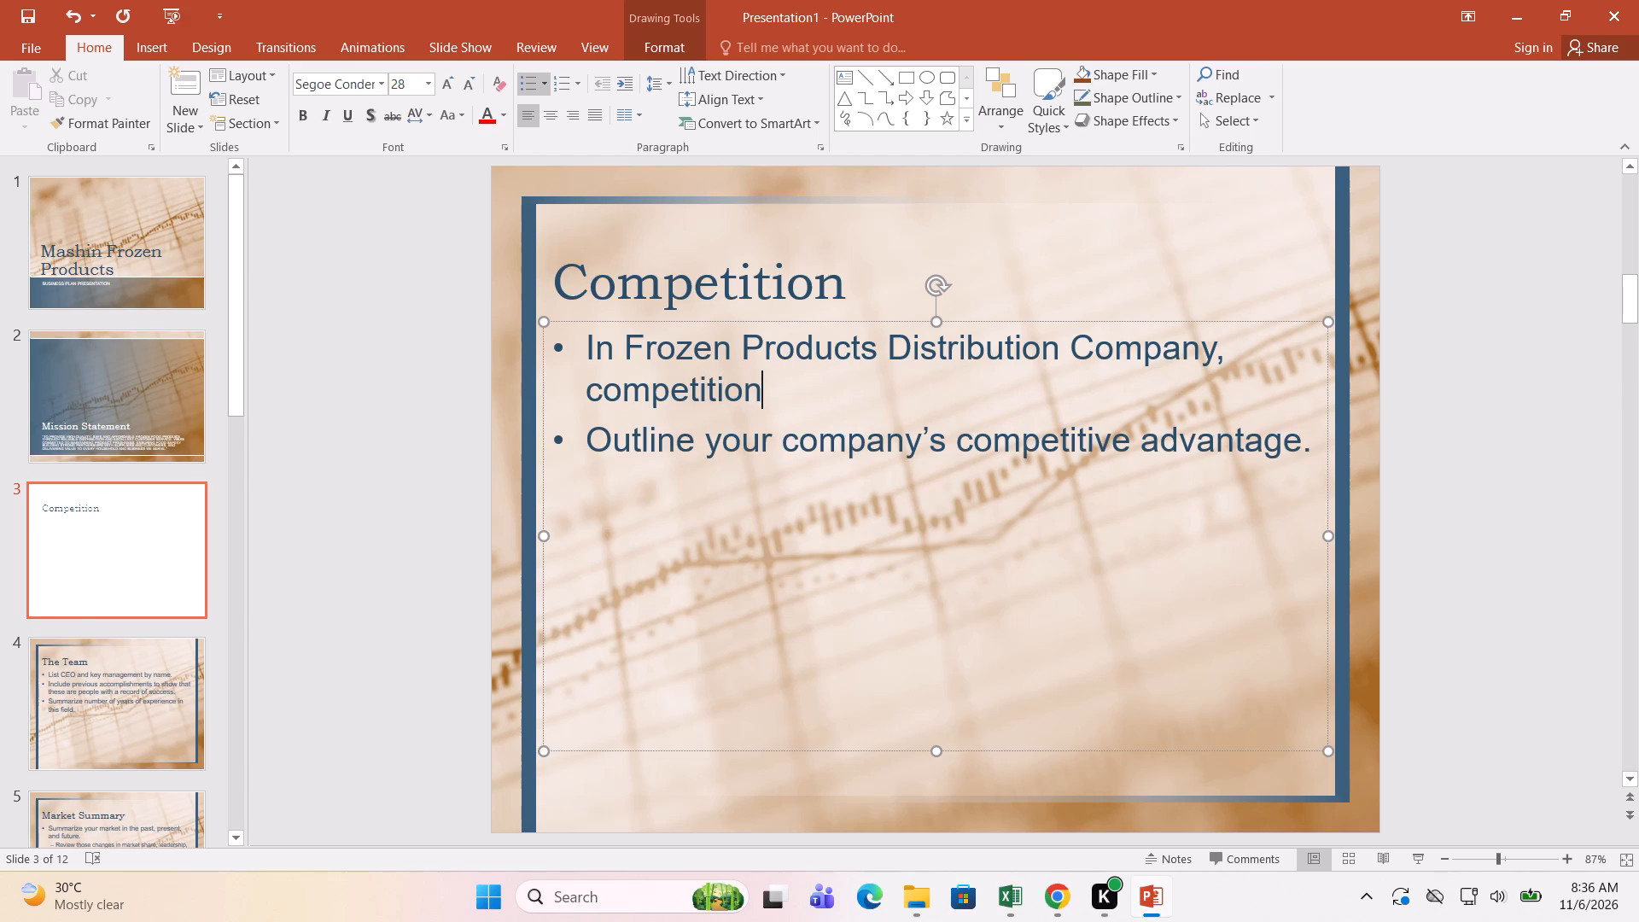
pyautogui.press('space')
pyautogui.write('is an important')
pyautogui.press('space')
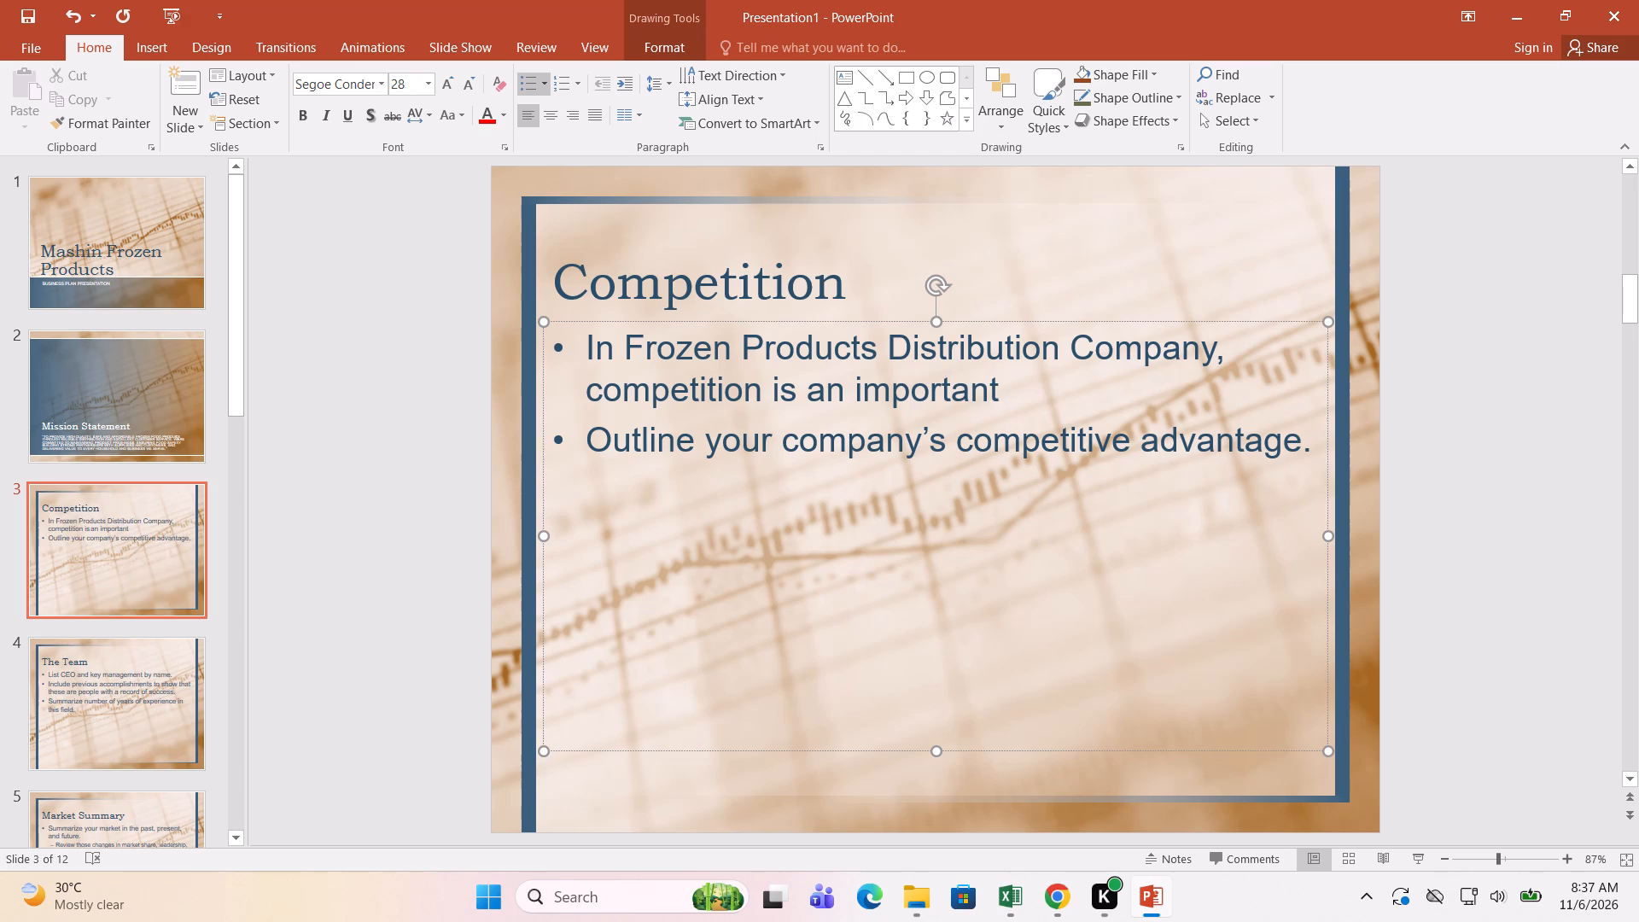
pyautogui.write('part ou')
pyautogui.press('BackSpace')
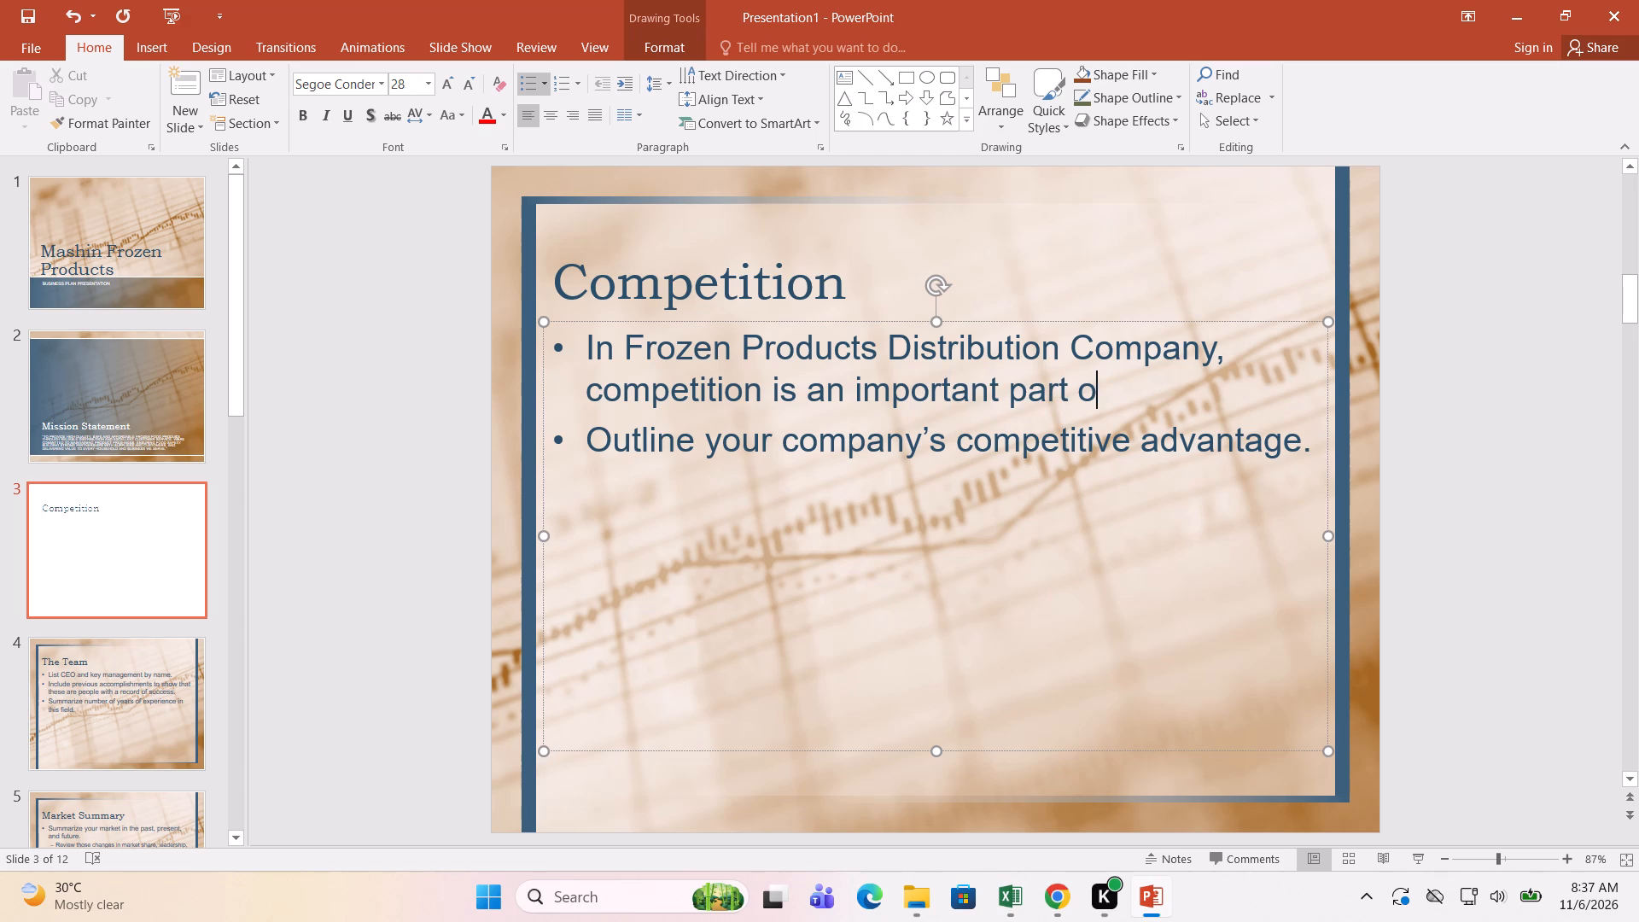
pyautogui.write('f')
pyautogui.press('space')
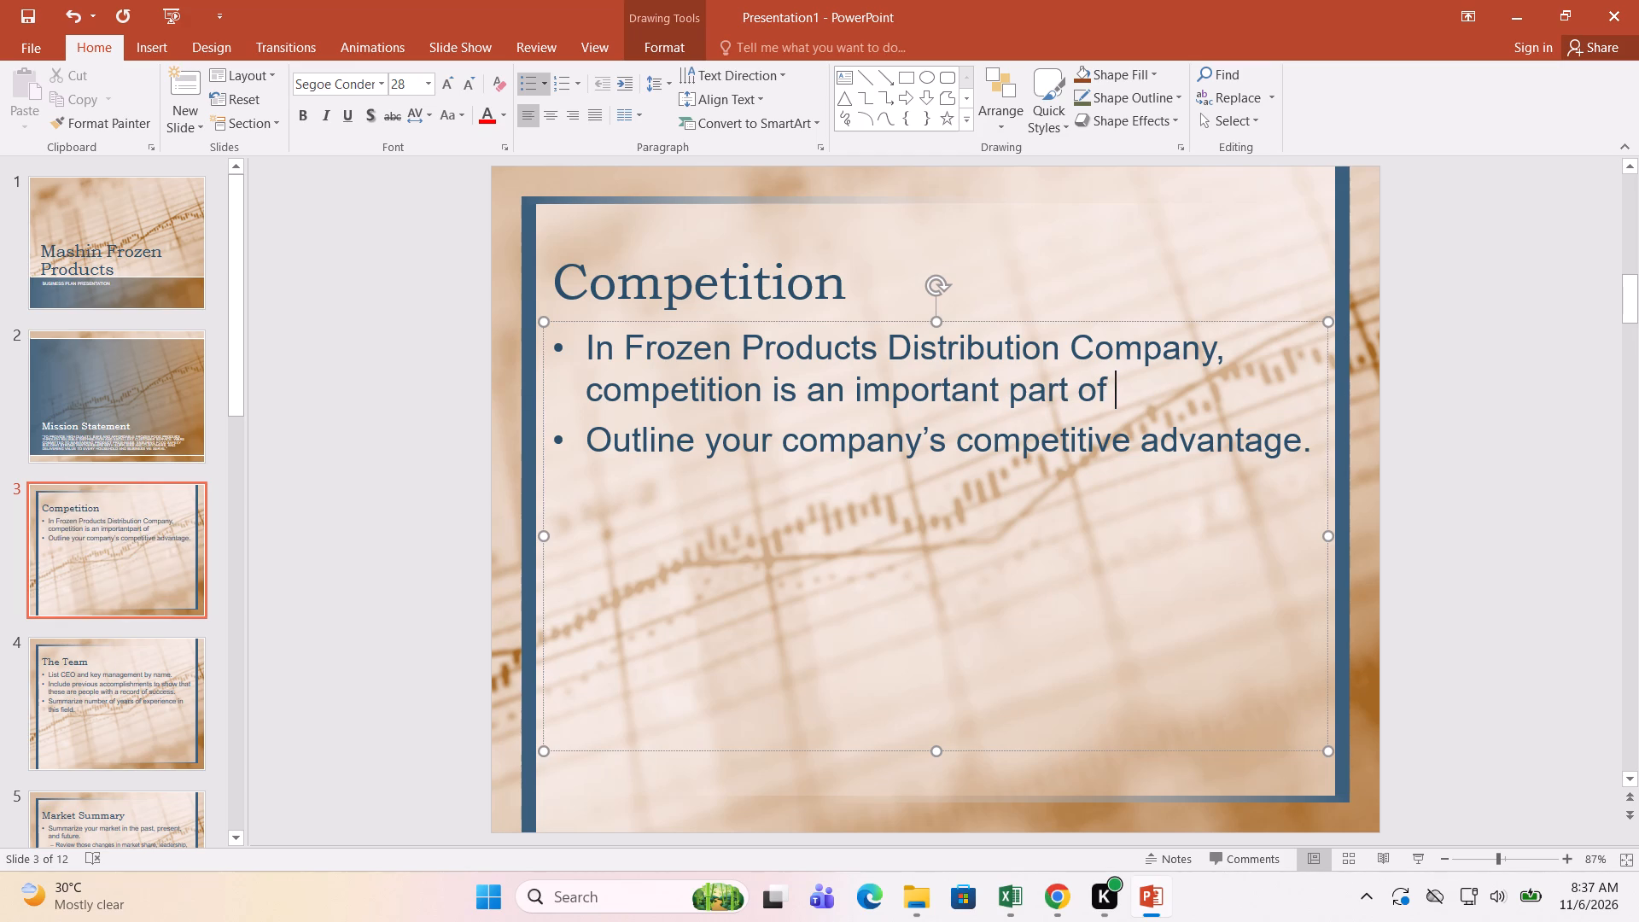
pyautogui.write('ou')
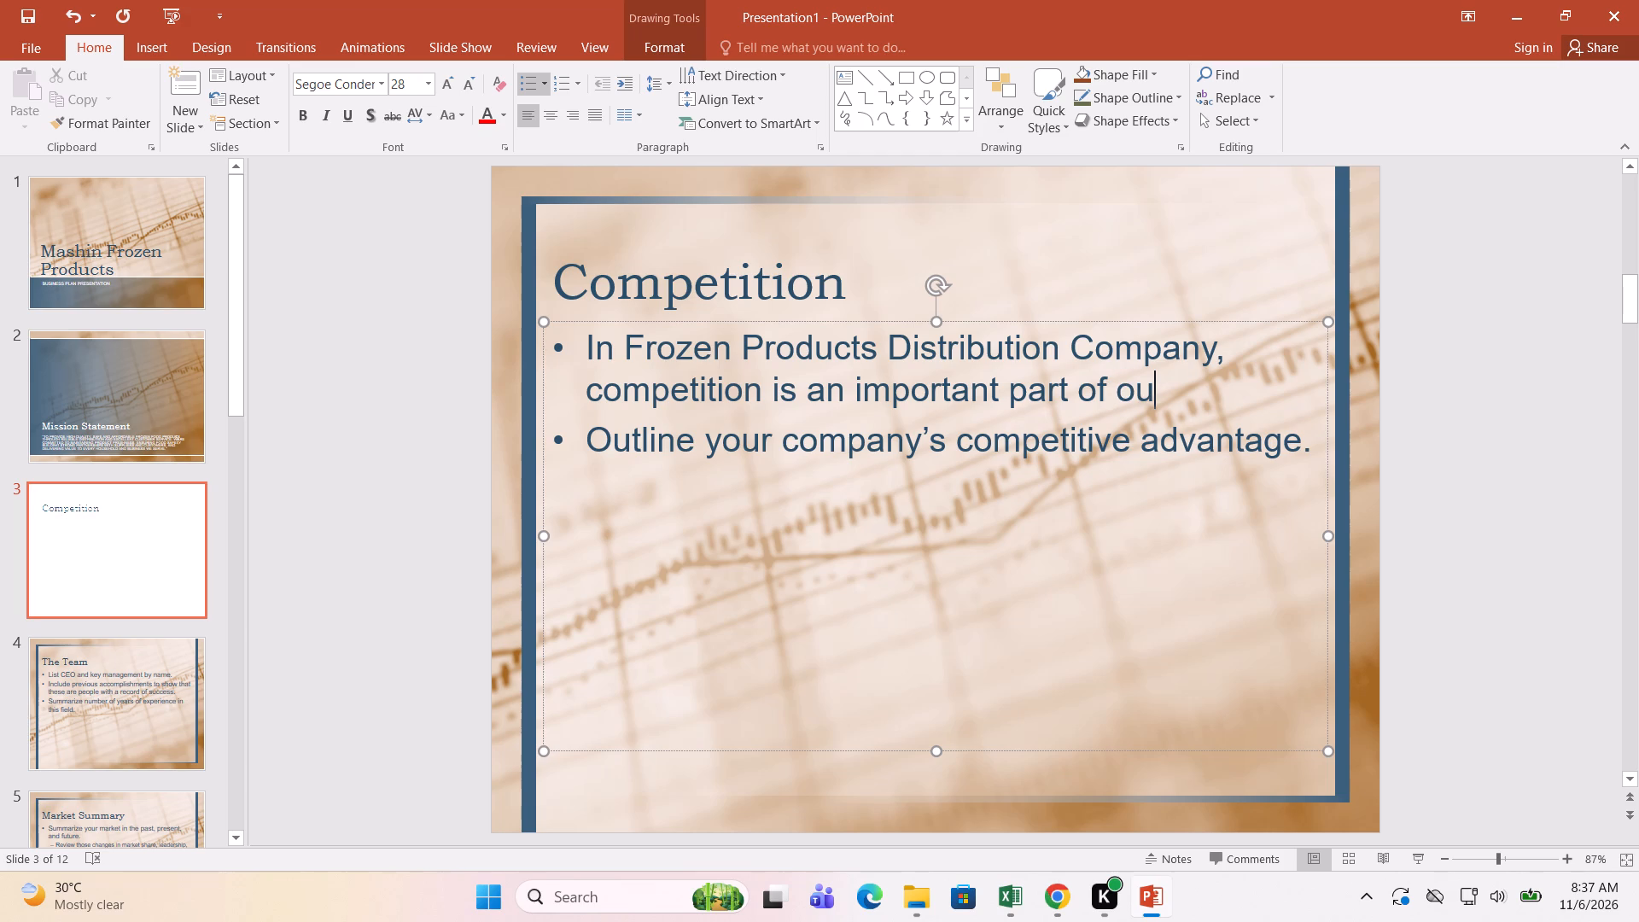
pyautogui.press('r')
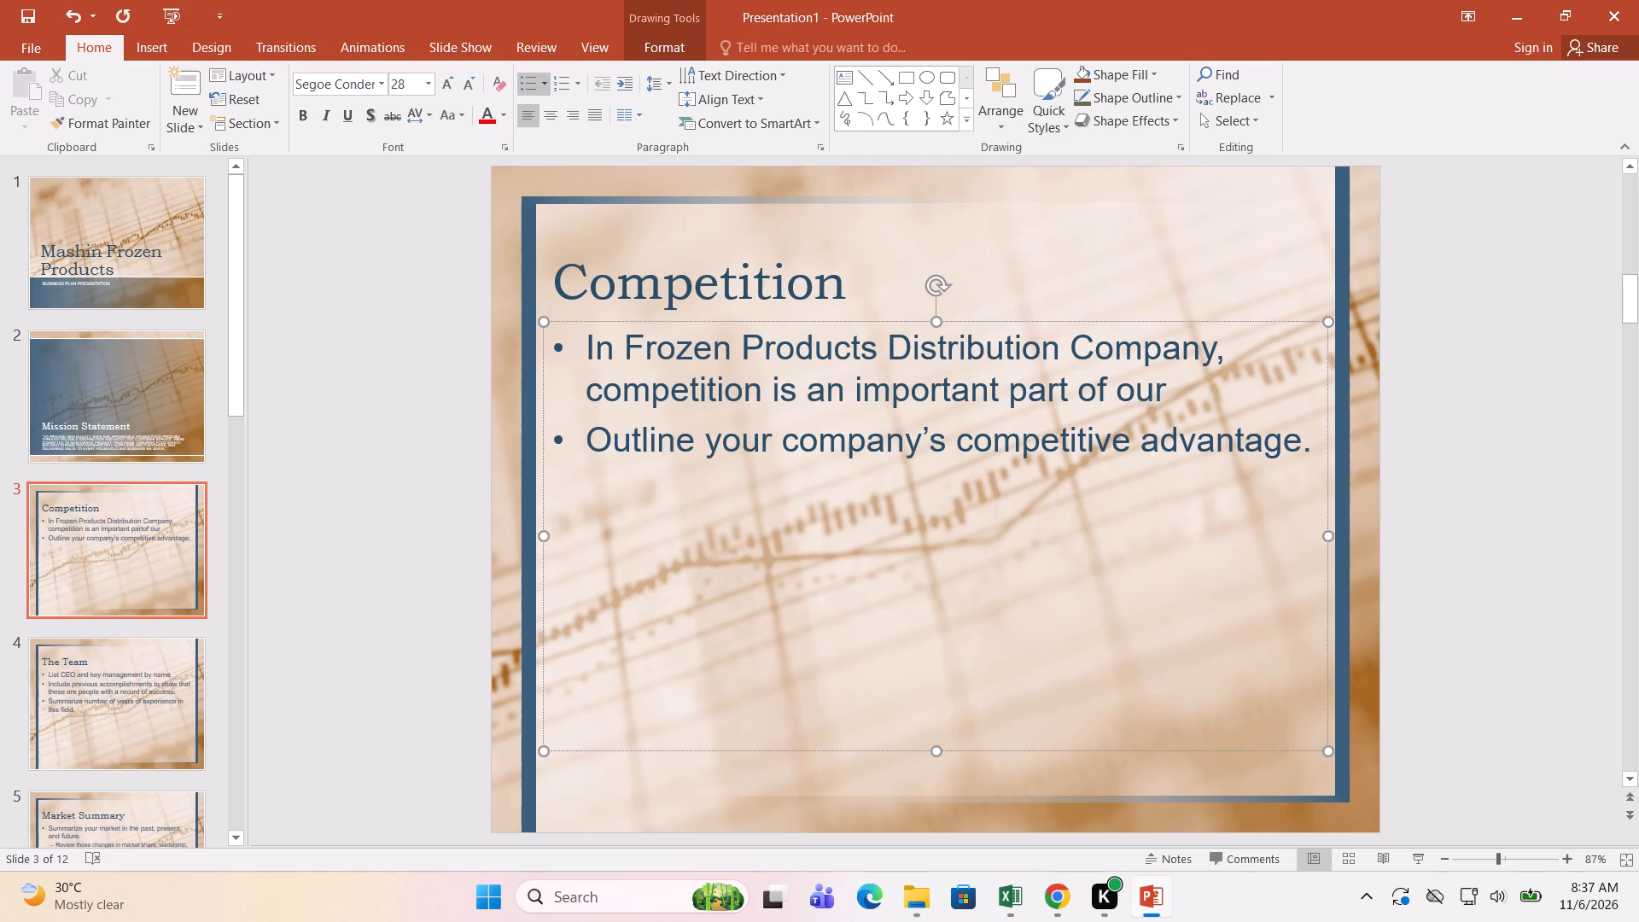
# Glance back at the Mission Statement slide, and complete the first Competition bullet's opening sentence with "business strategy".
pyautogui.click(95, 390)
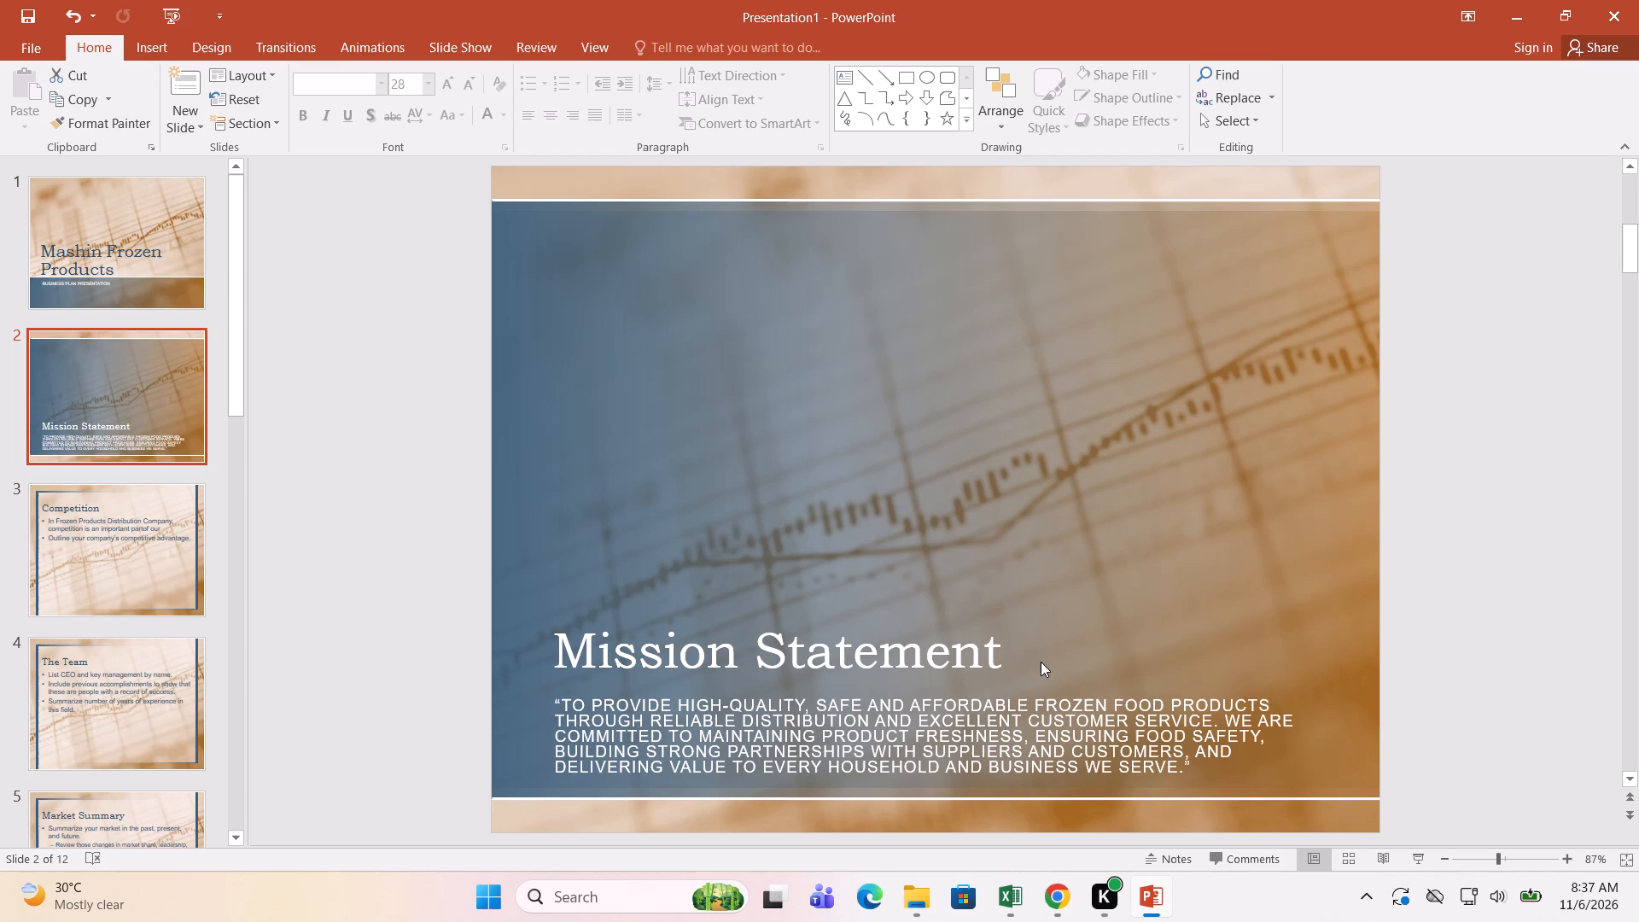
pyautogui.click(144, 540)
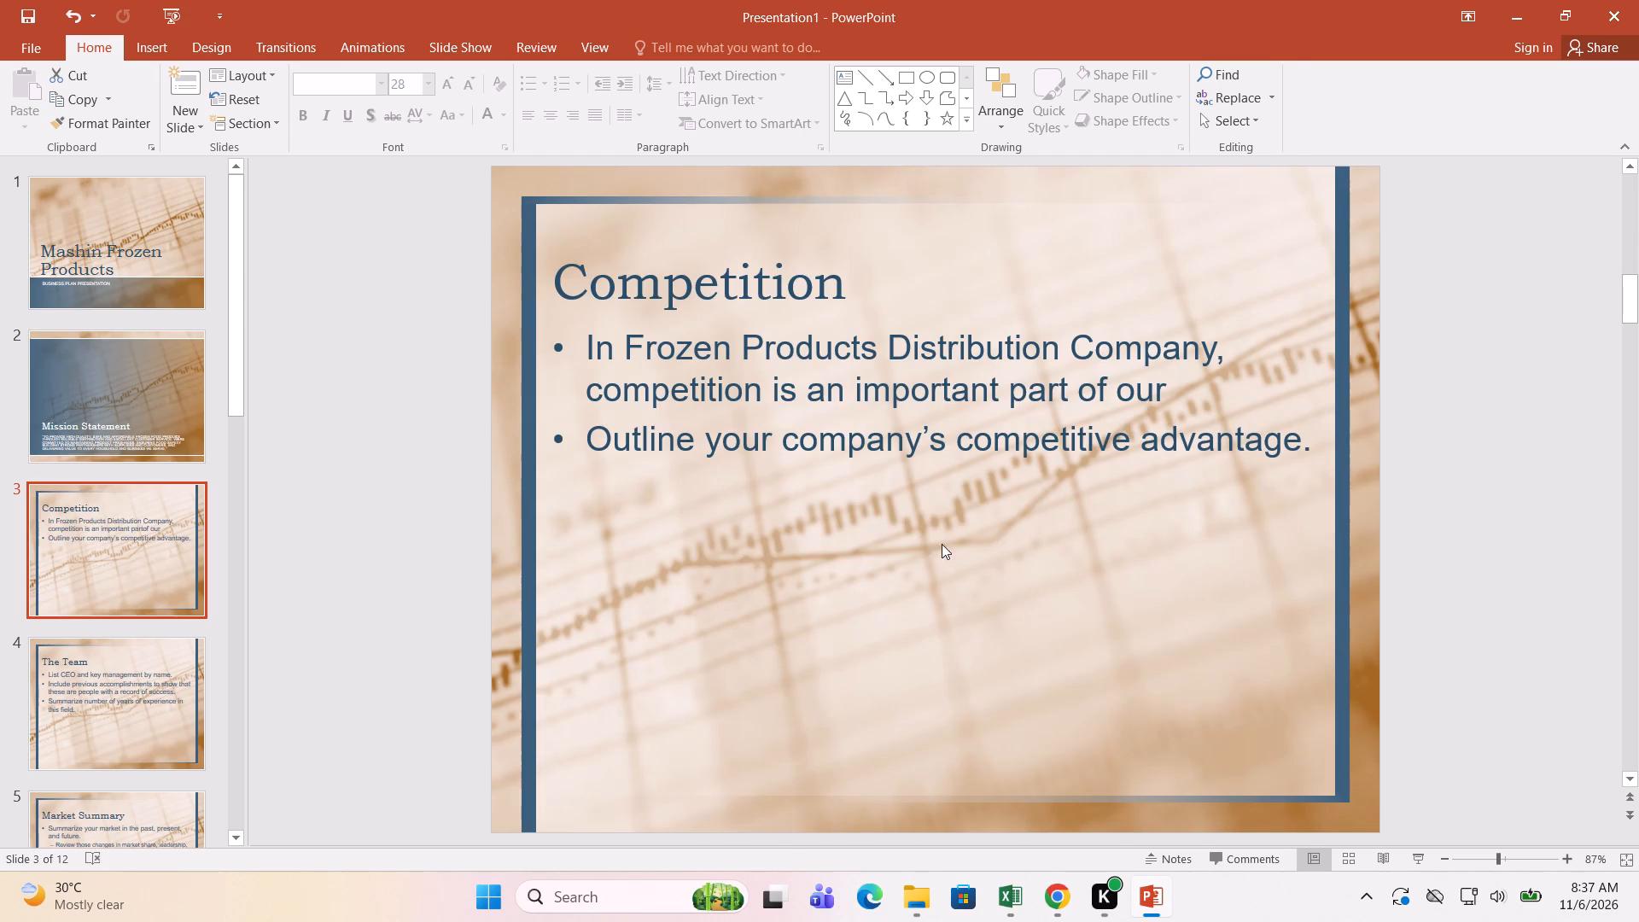
pyautogui.click(1209, 397)
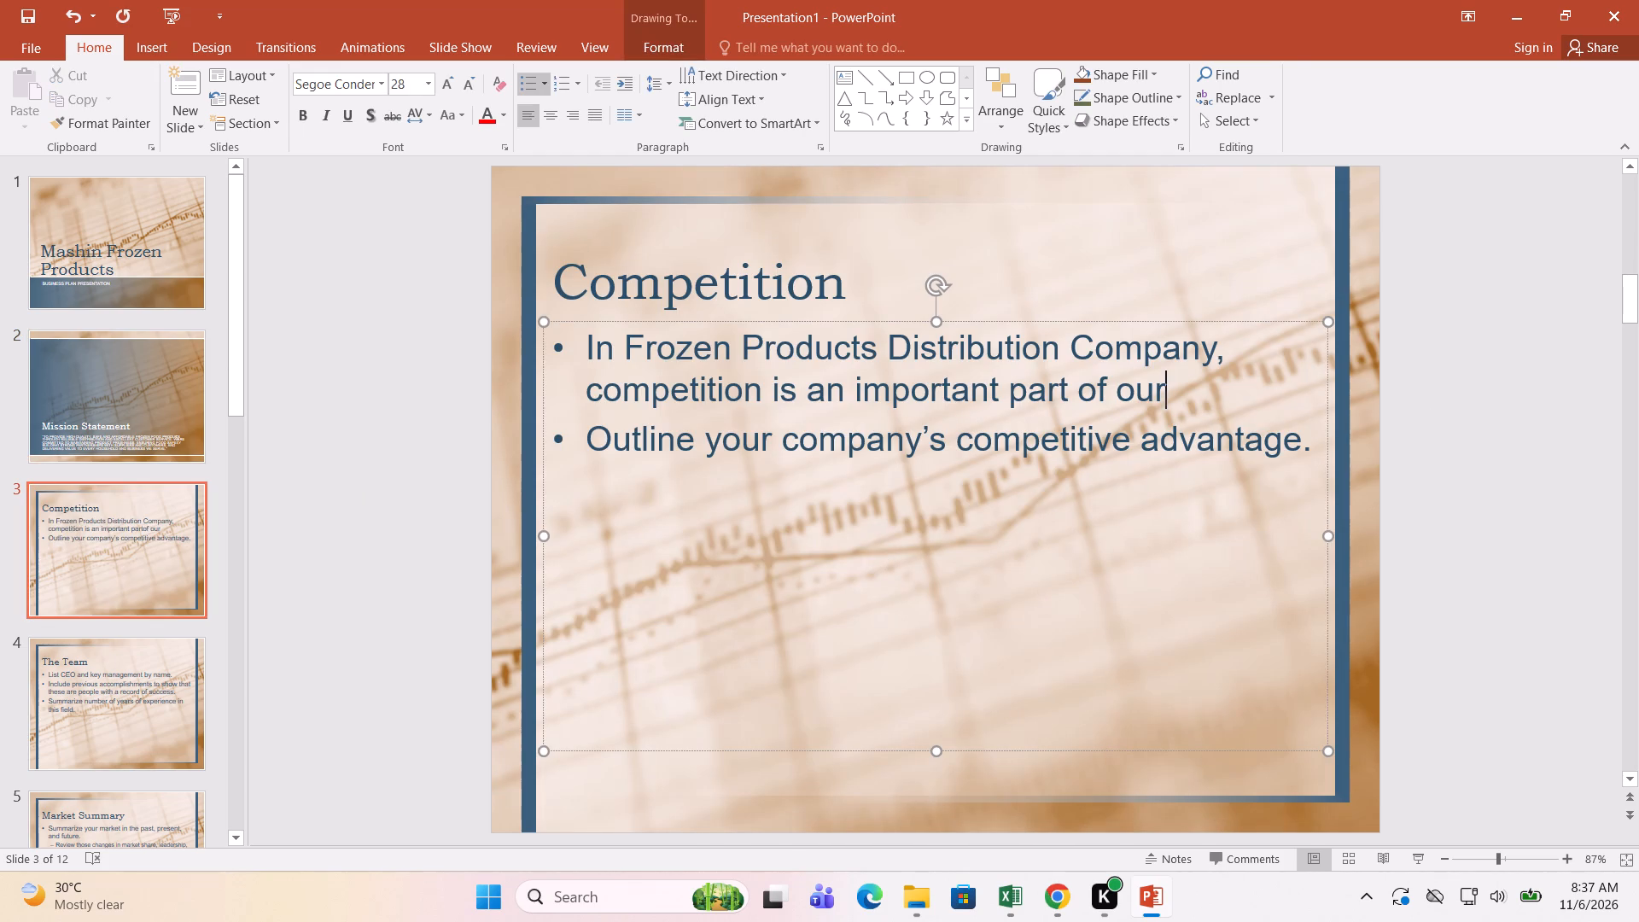
pyautogui.press('space')
pyautogui.write('busi')
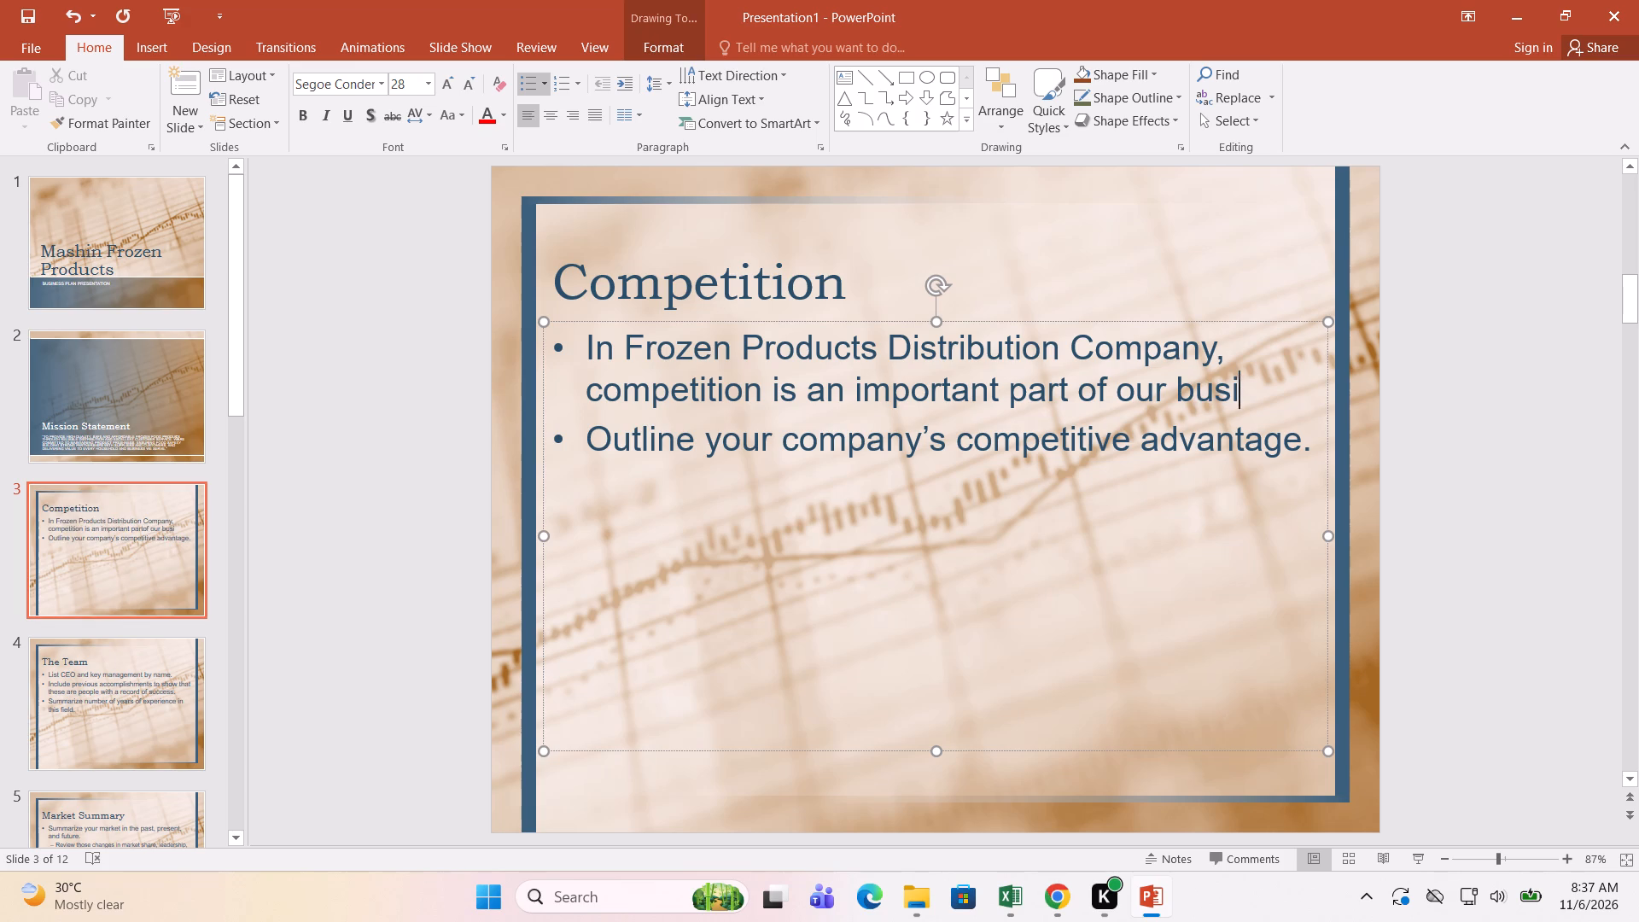
pyautogui.write('ness strategy')
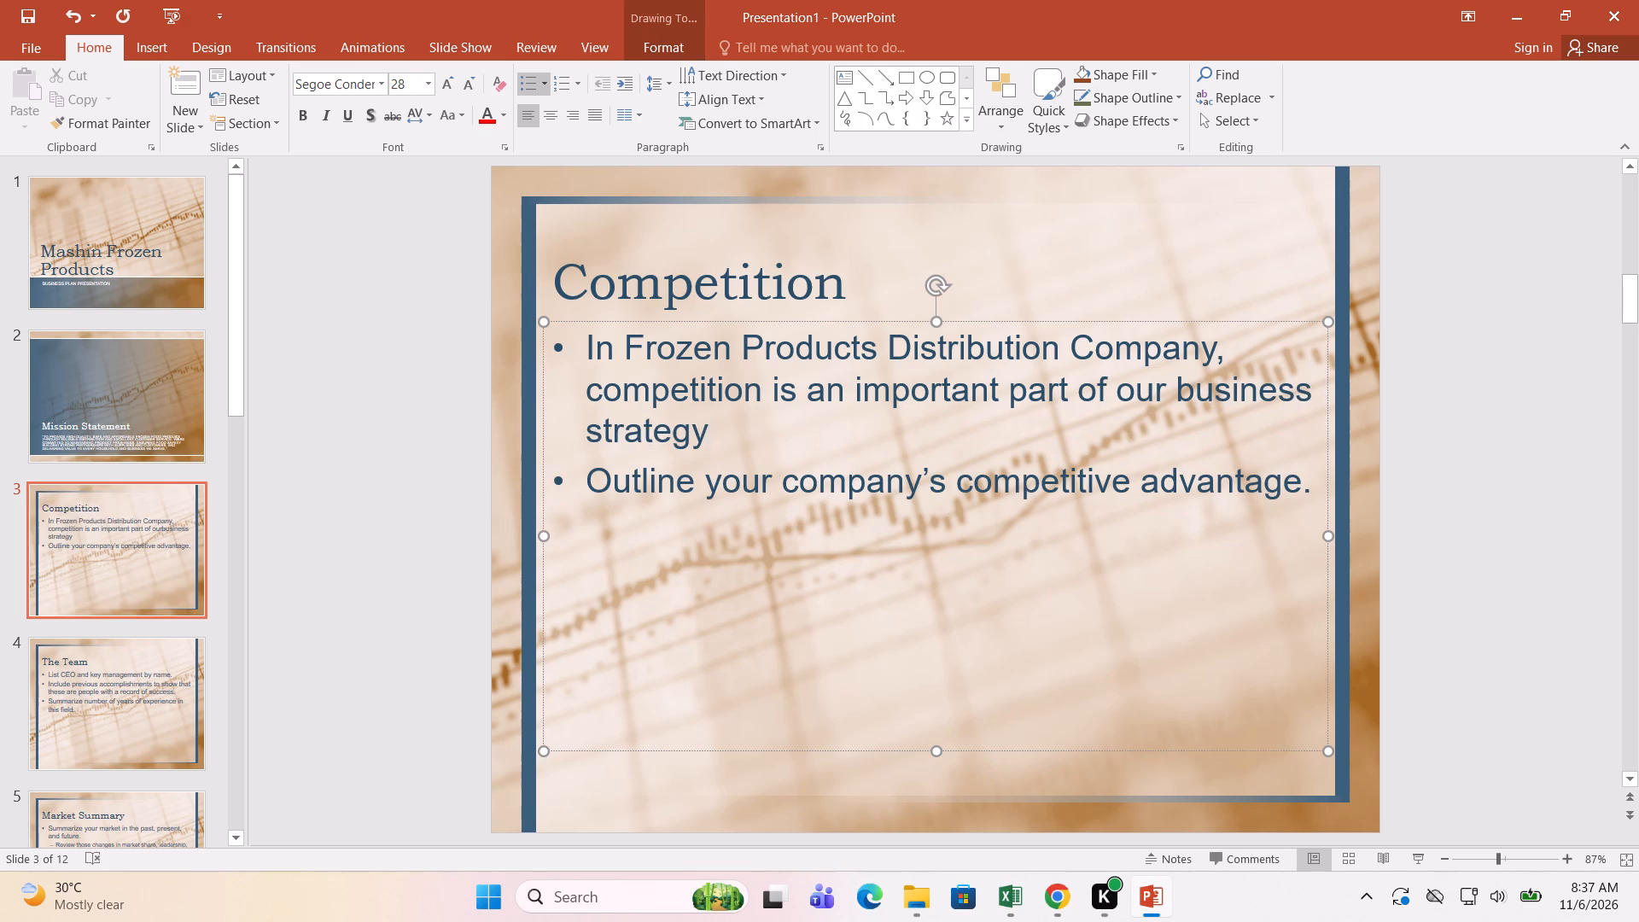
# End the bullet's first sentence with a period and start the second with "Our company should focus on how to".
pyautogui.write('. our')
pyautogui.press('space')
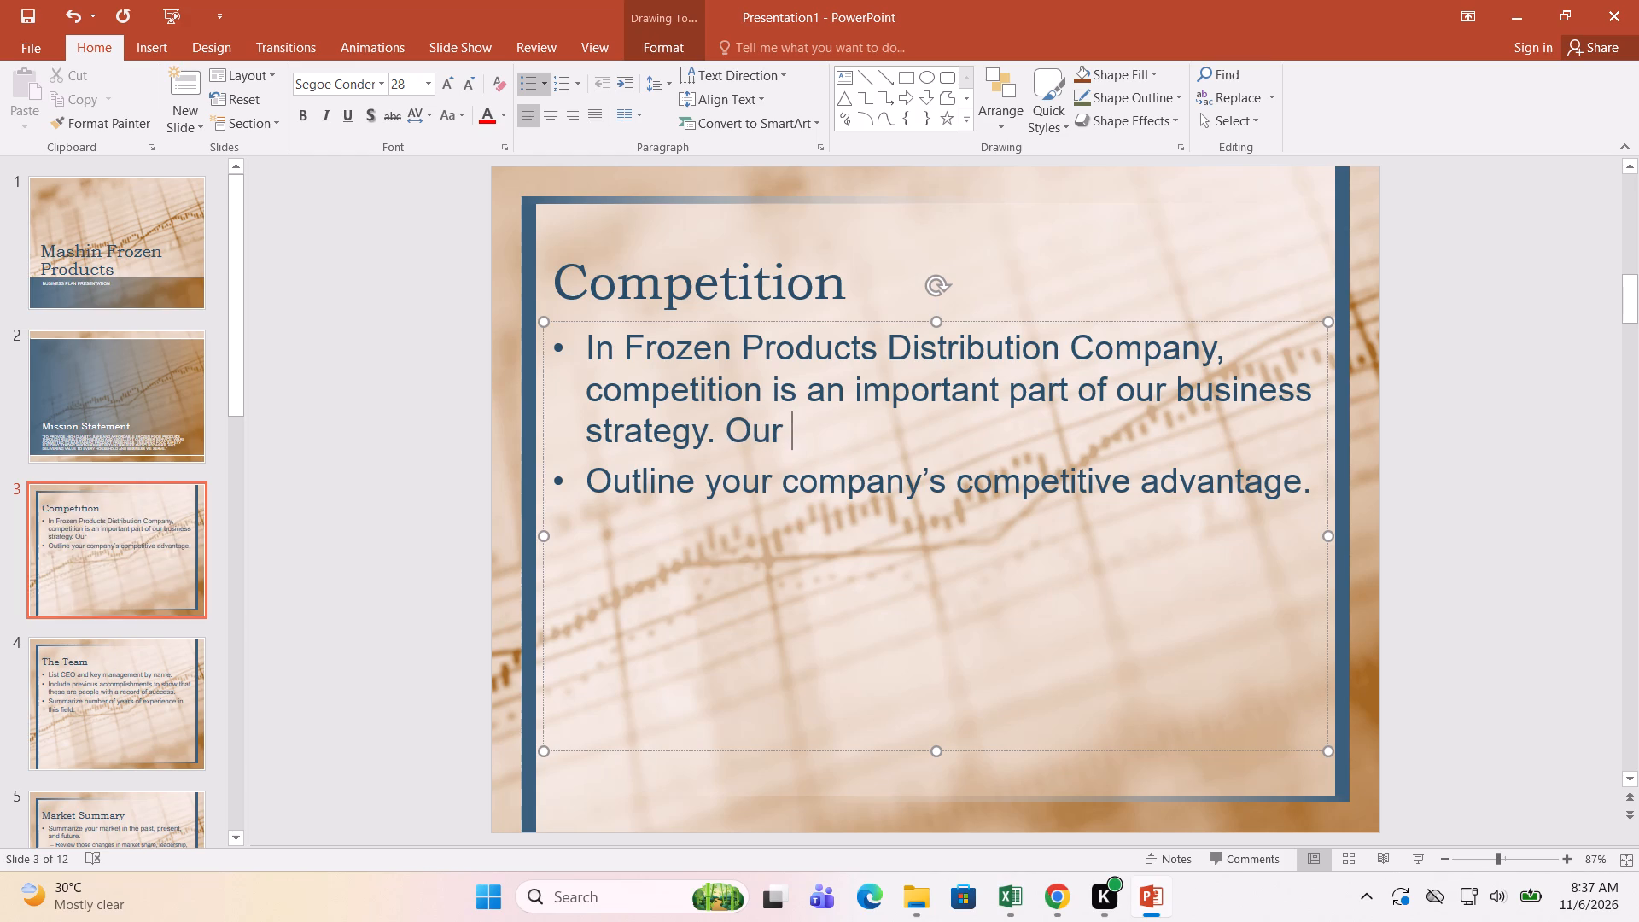
pyautogui.write('company')
pyautogui.press('space')
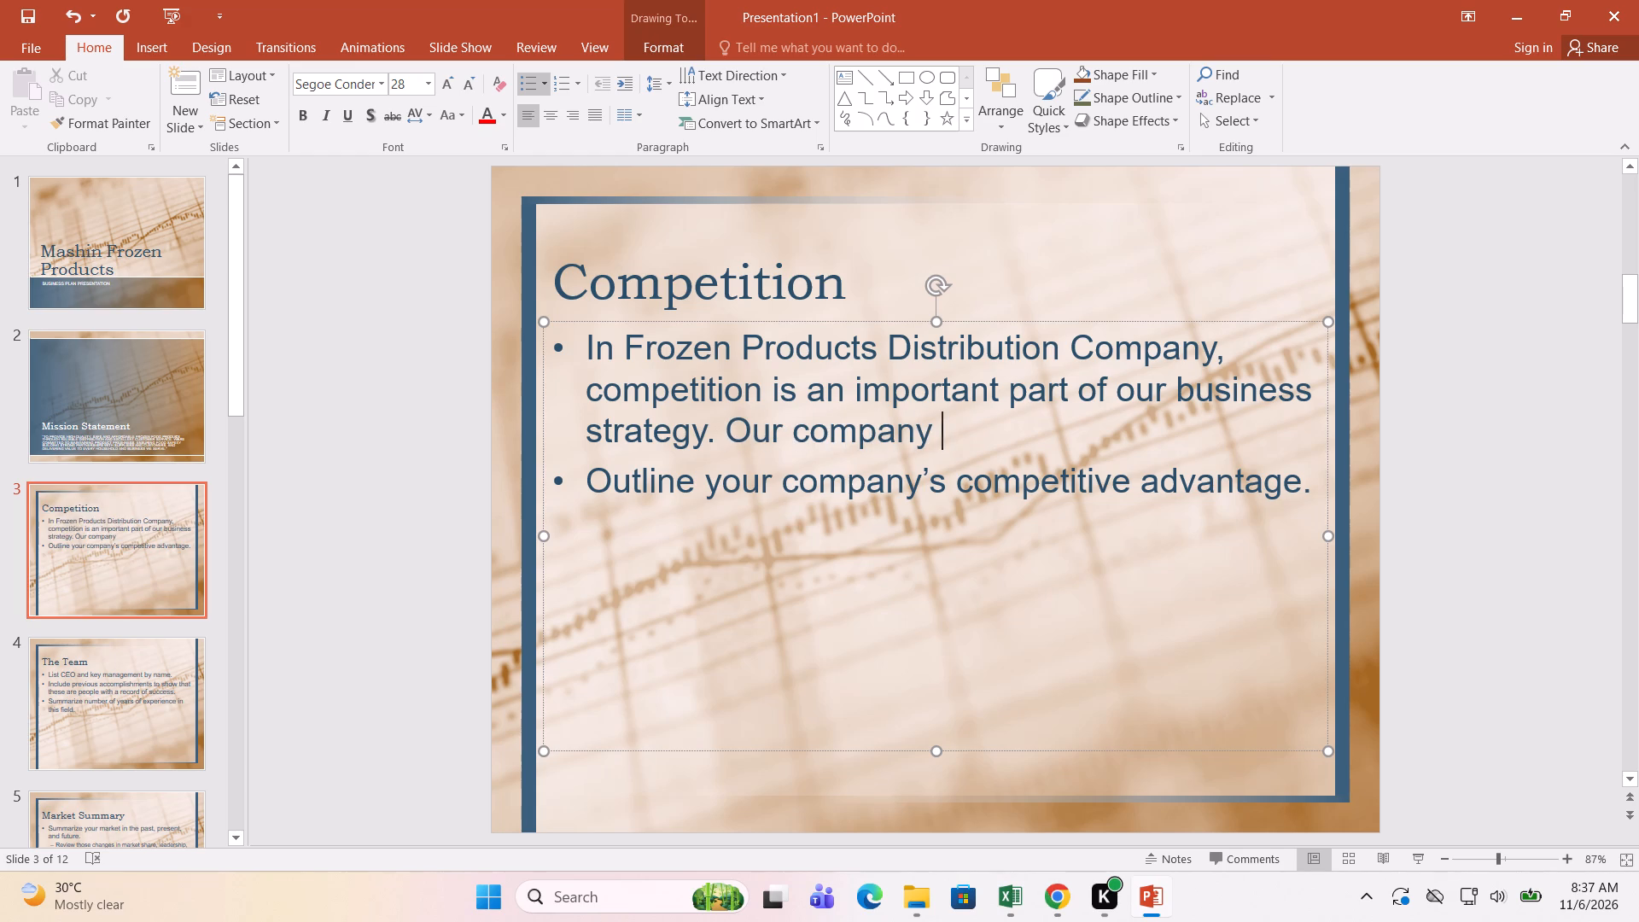
pyautogui.write('should')
pyautogui.press('space')
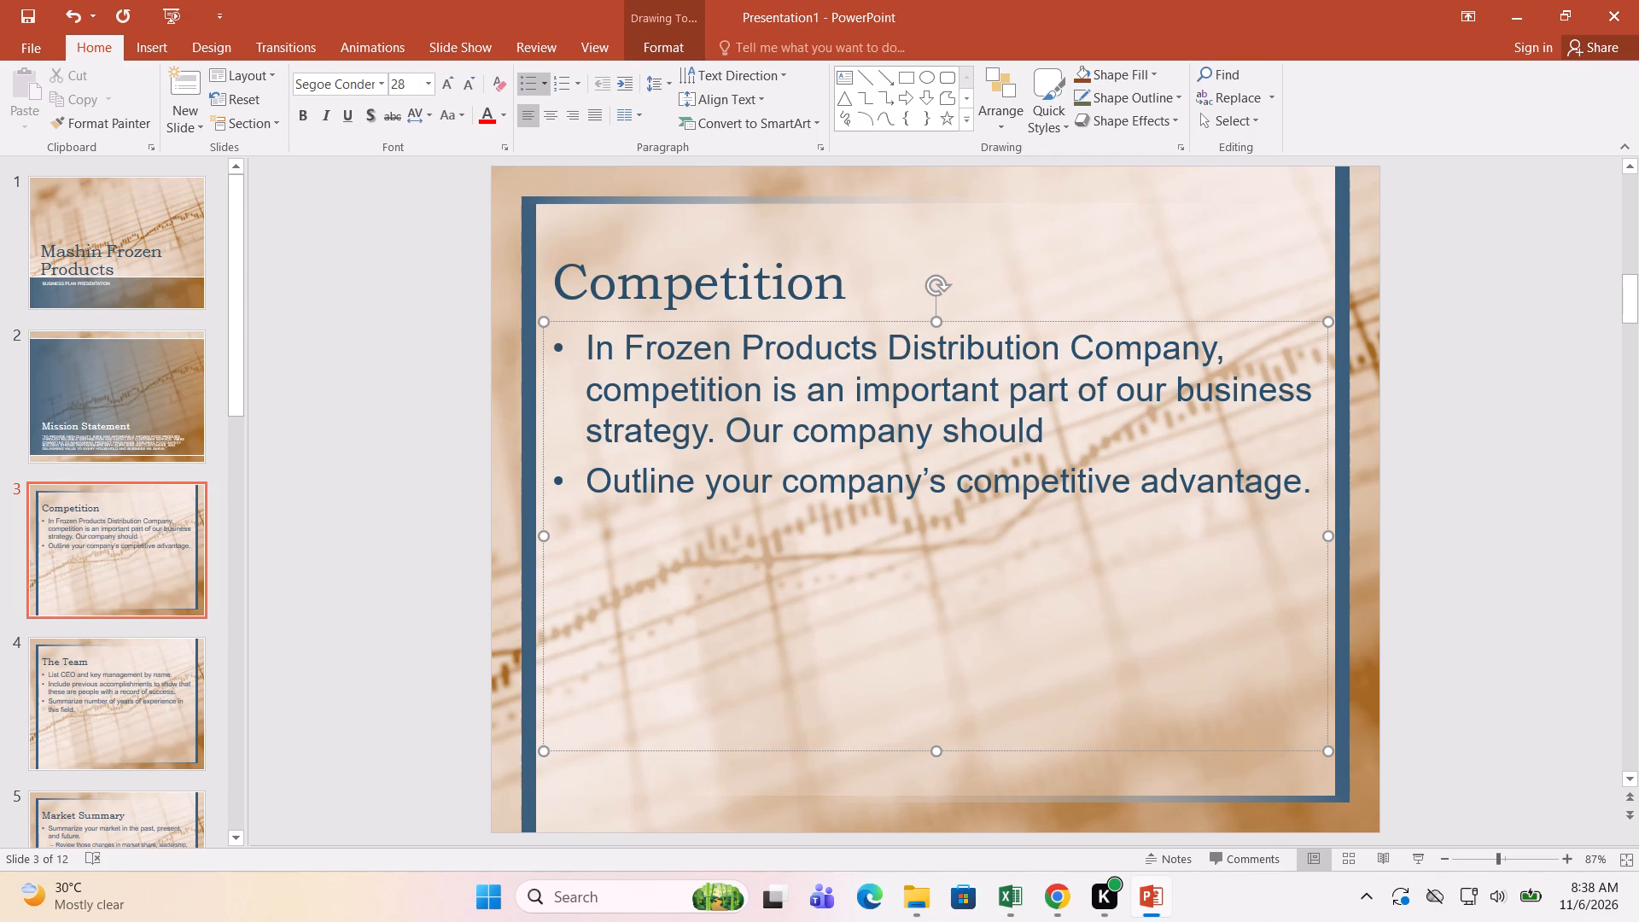
pyautogui.write('focus')
pyautogui.press('space')
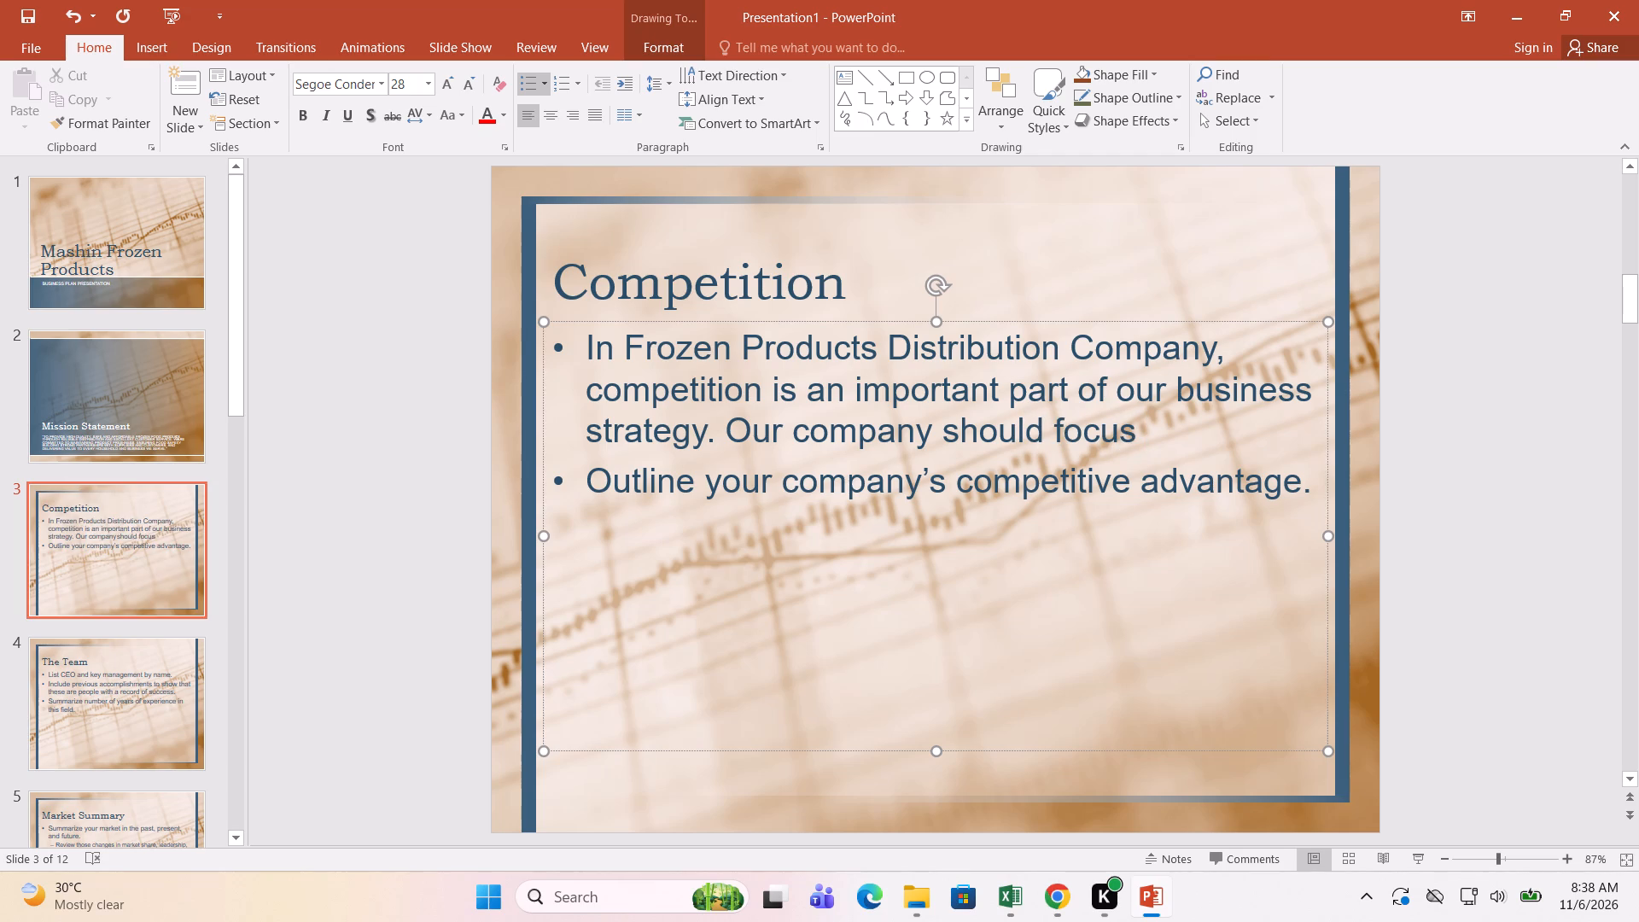
pyautogui.write('on how')
pyautogui.press('space')
pyautogui.write('to')
pyautogui.press('space')
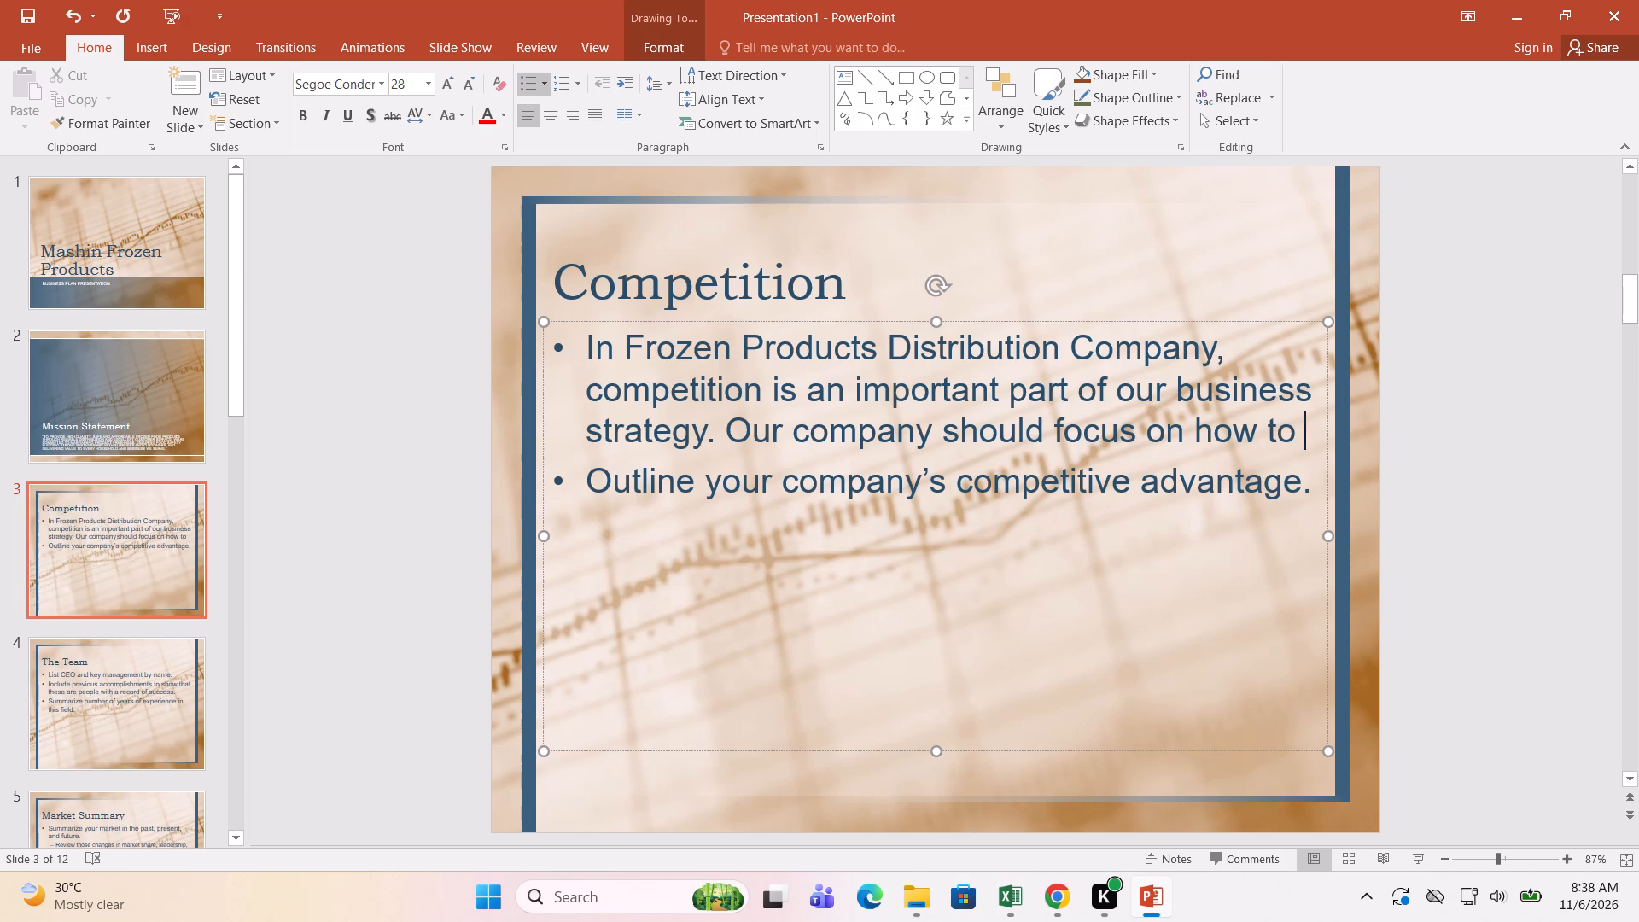
# Continue the first Competition bullet after "how to" with "stand out from other frozen food distributors".
pyautogui.write('stand out')
pyautogui.press('space')
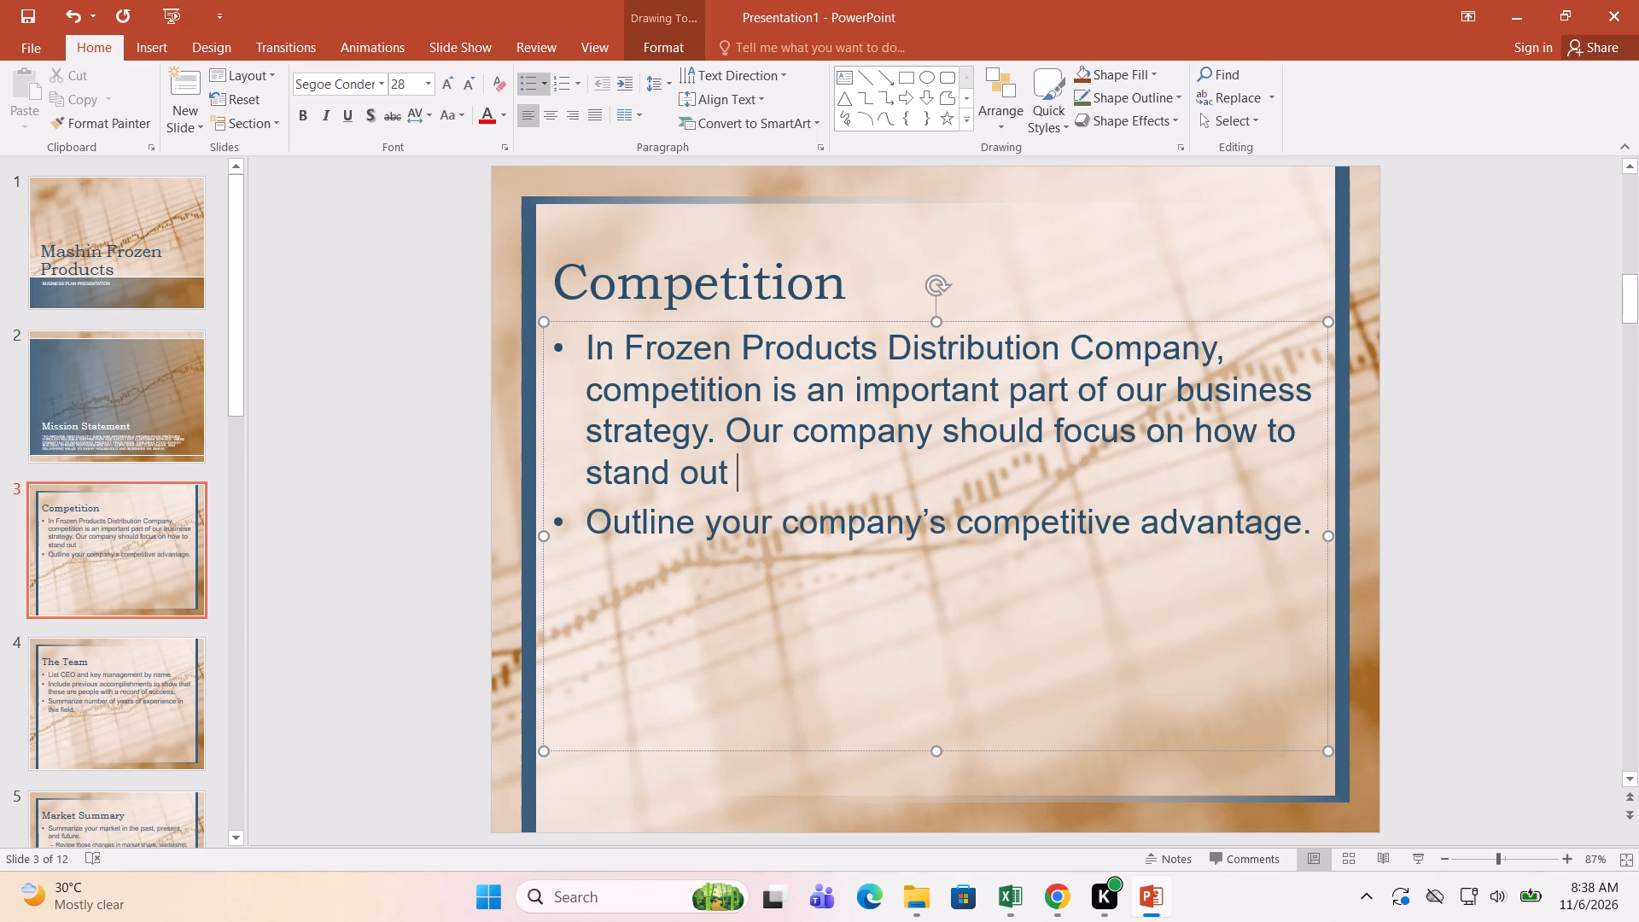
pyautogui.write('from')
pyautogui.press('space')
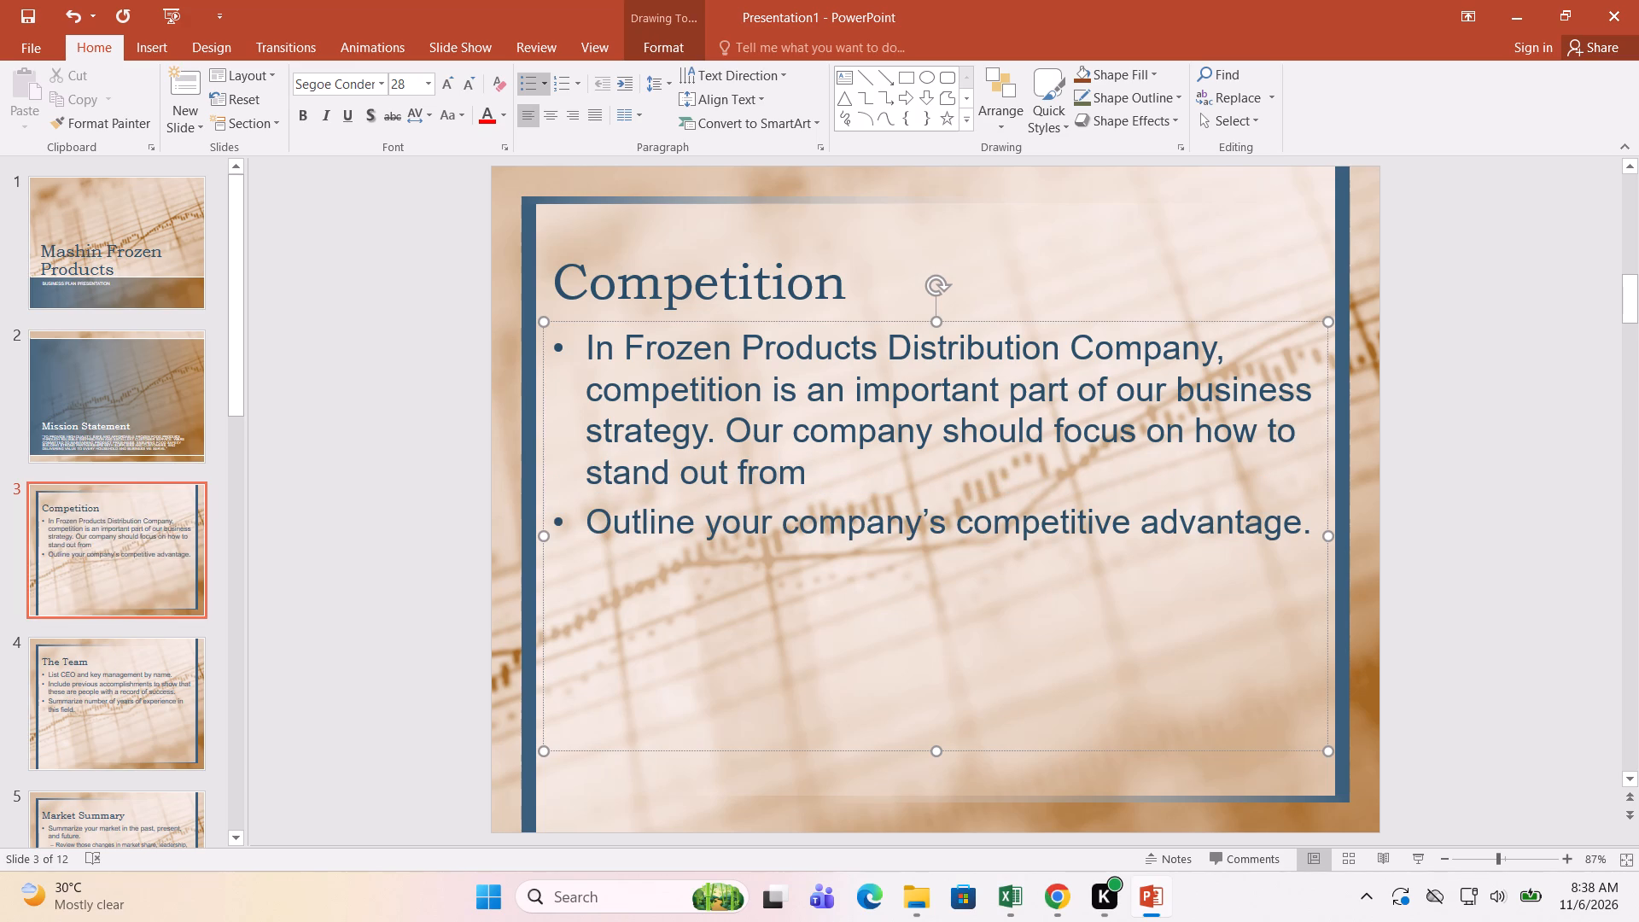
pyautogui.write('other fro')
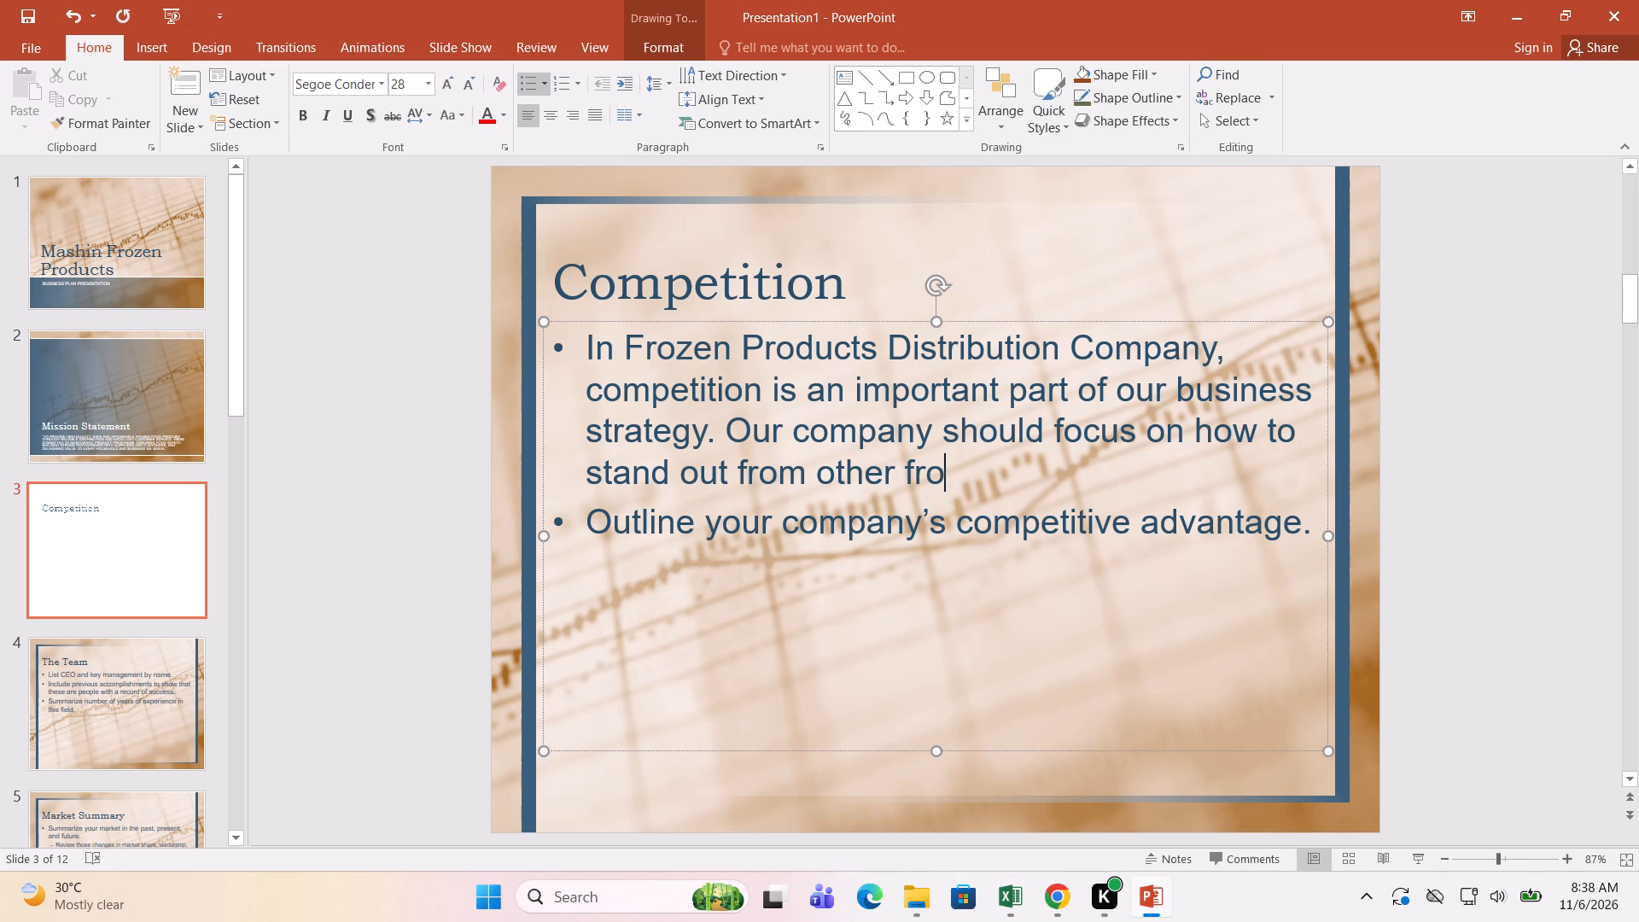
pyautogui.write('zen')
pyautogui.press('space')
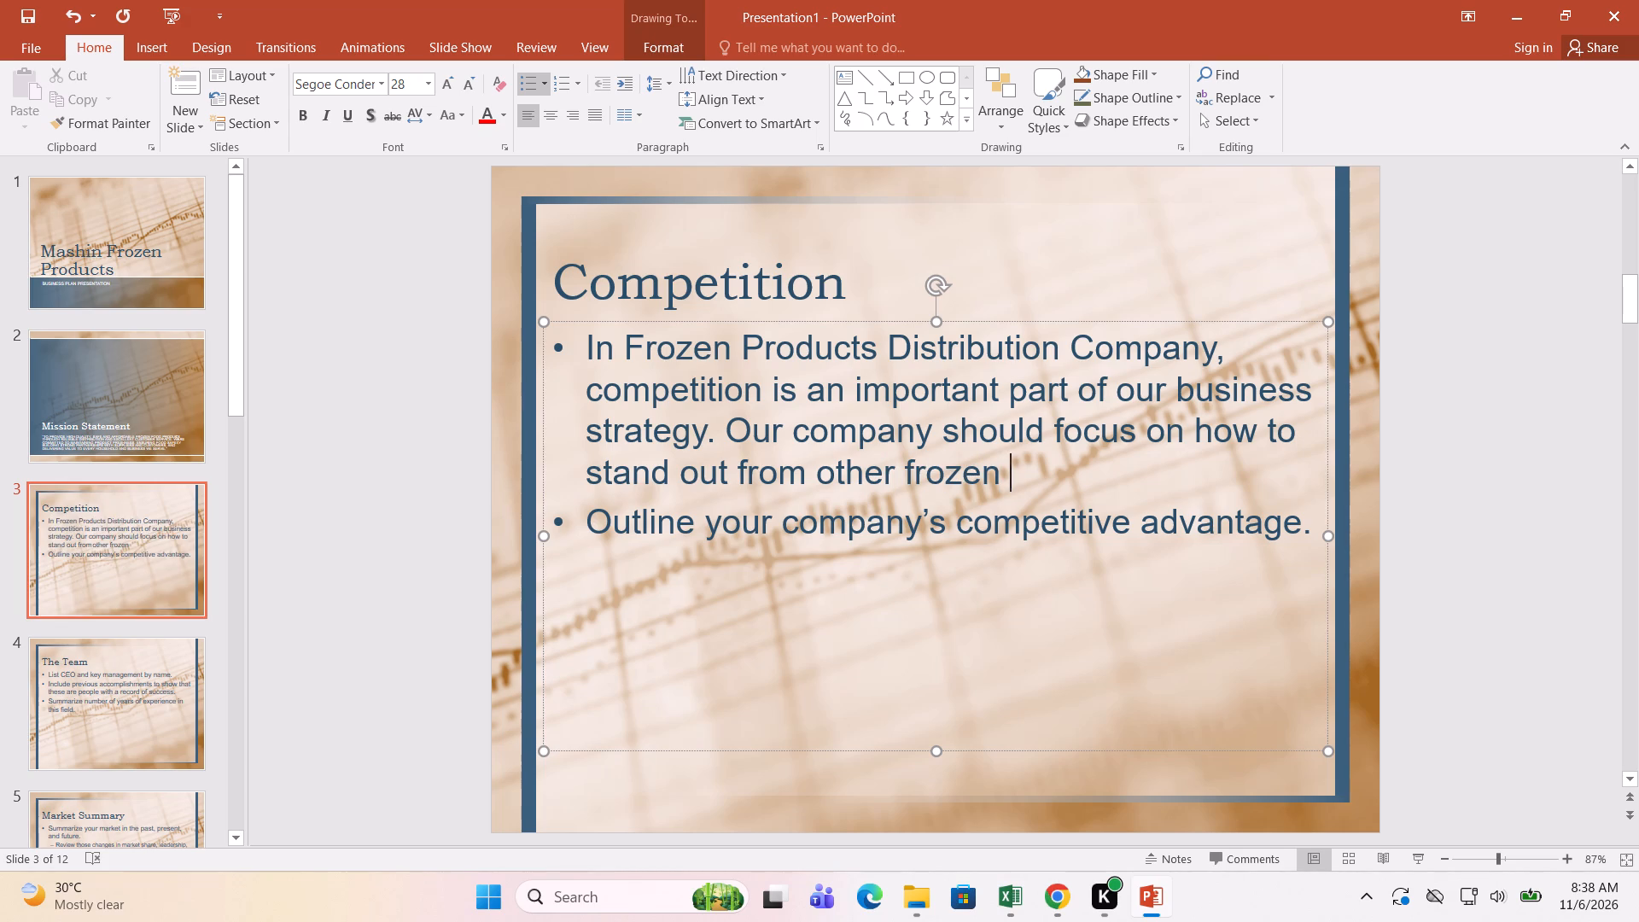
pyautogui.write('food')
pyautogui.press('space')
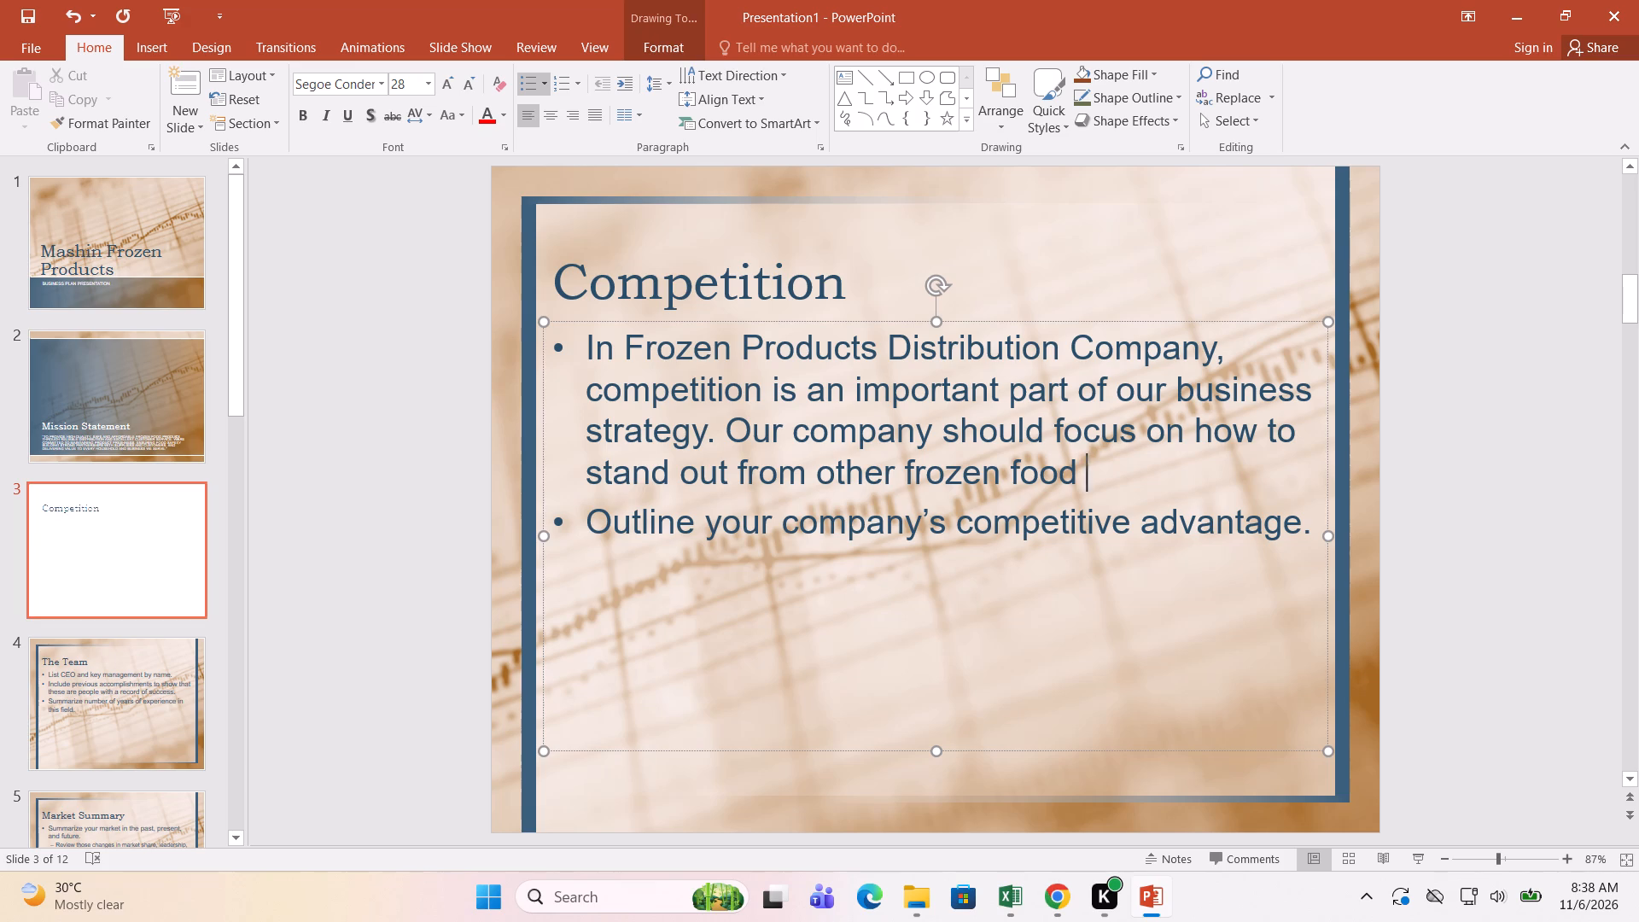
pyautogui.write('distributors')
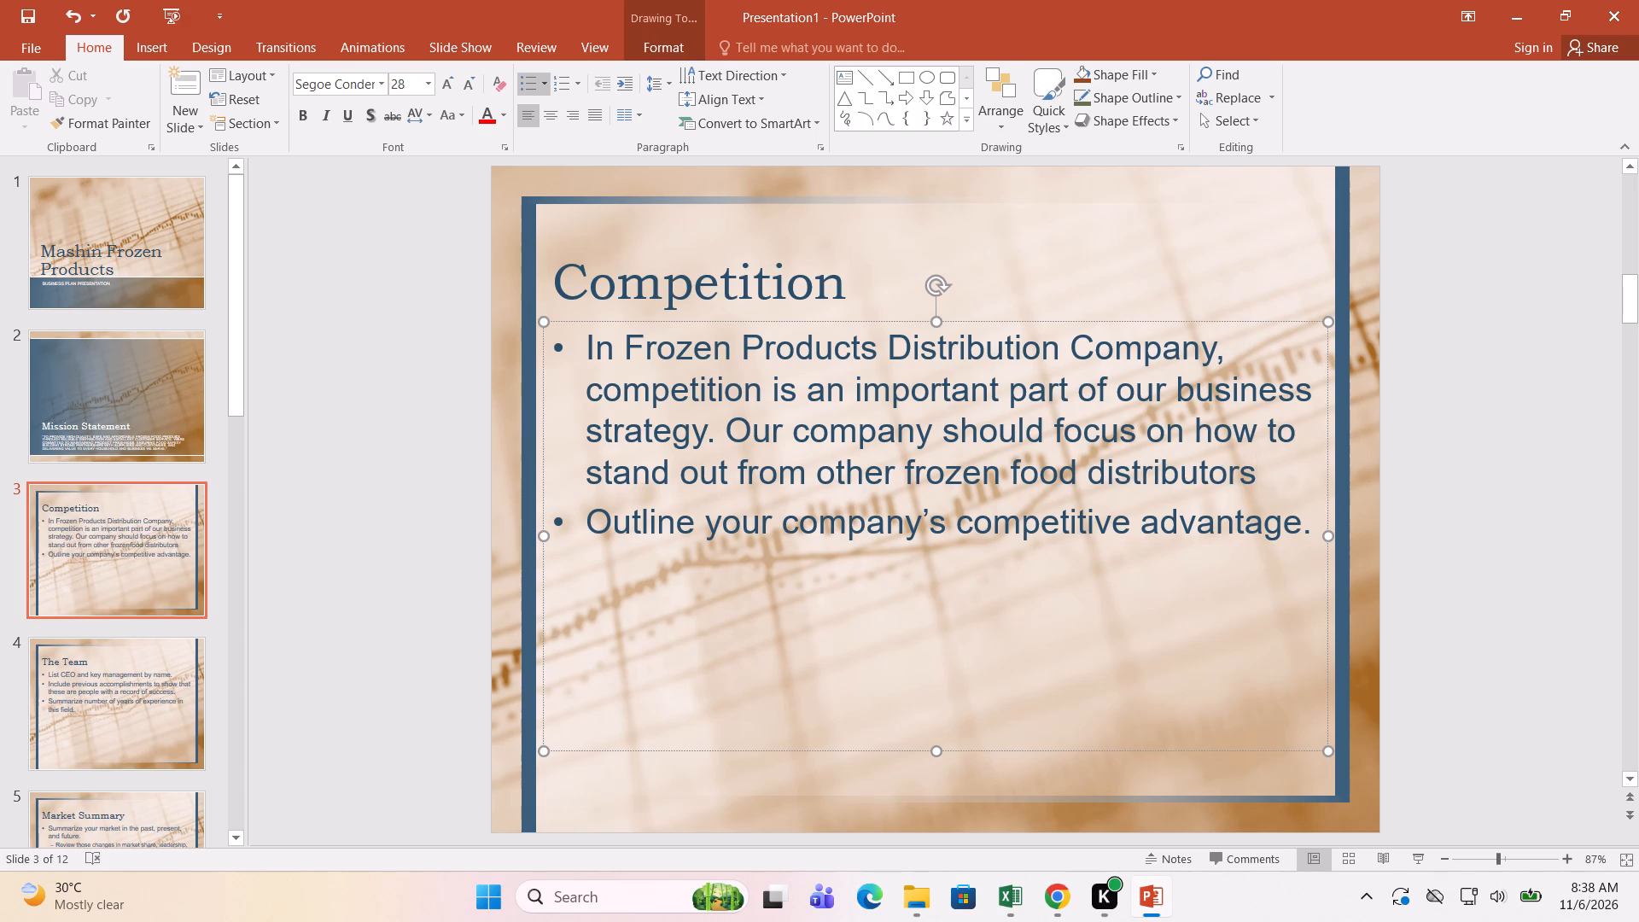
# Extend the bullet after "distributors" with "in terms of pricing, product quality, availability".
pyautogui.press('space')
pyautogui.write('in terms of pricing')
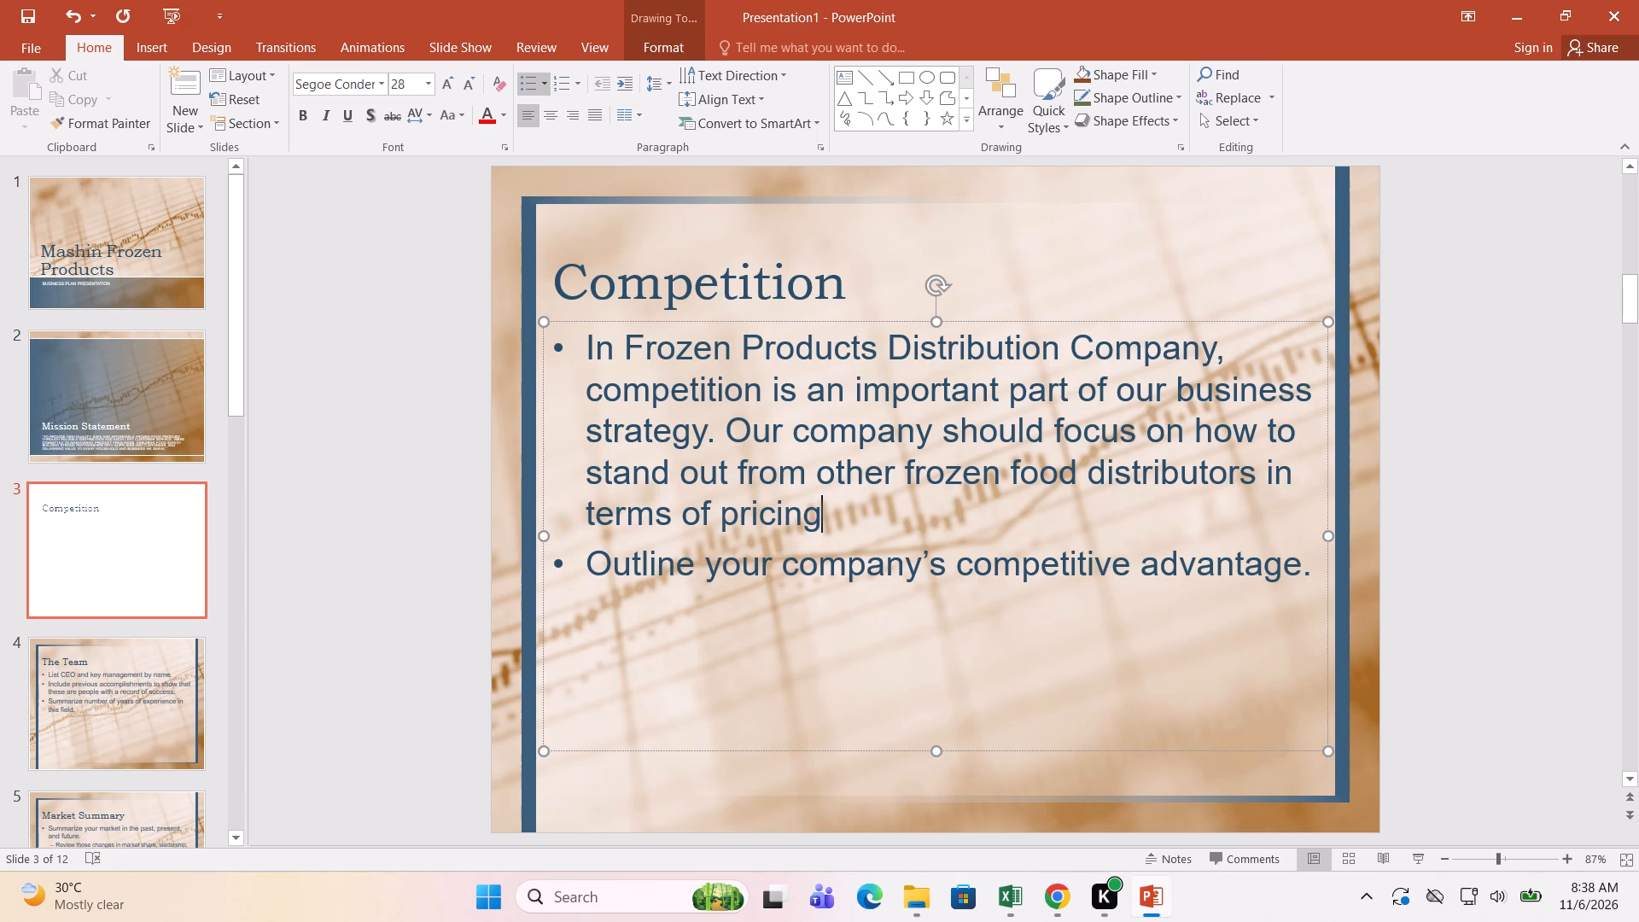
pyautogui.write(', pro')
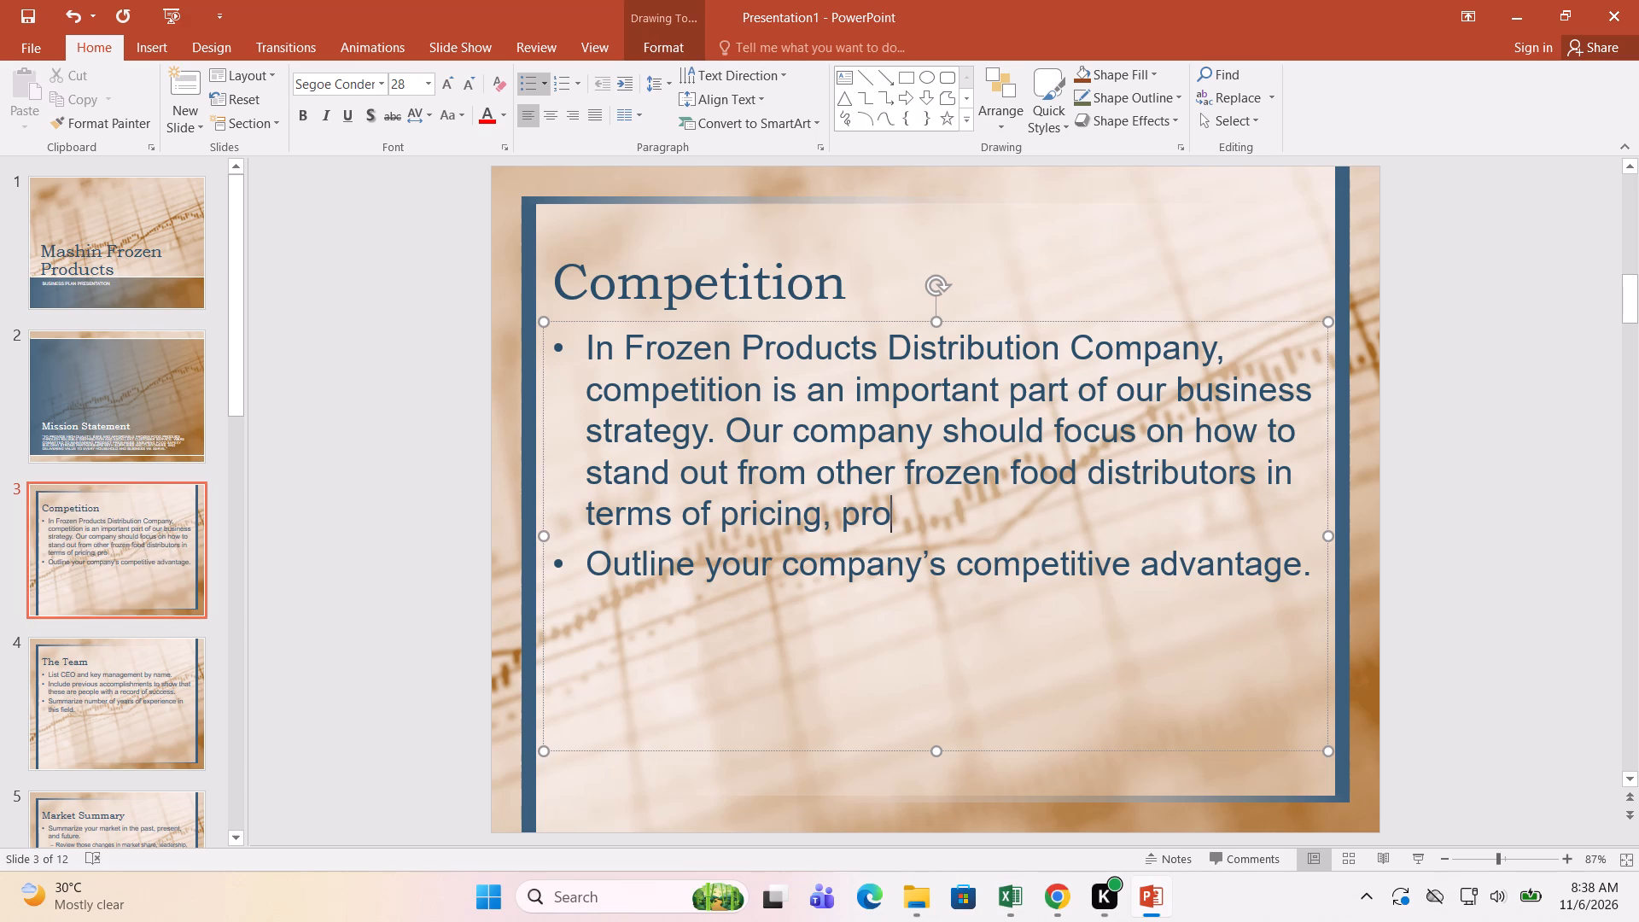
pyautogui.write('du')
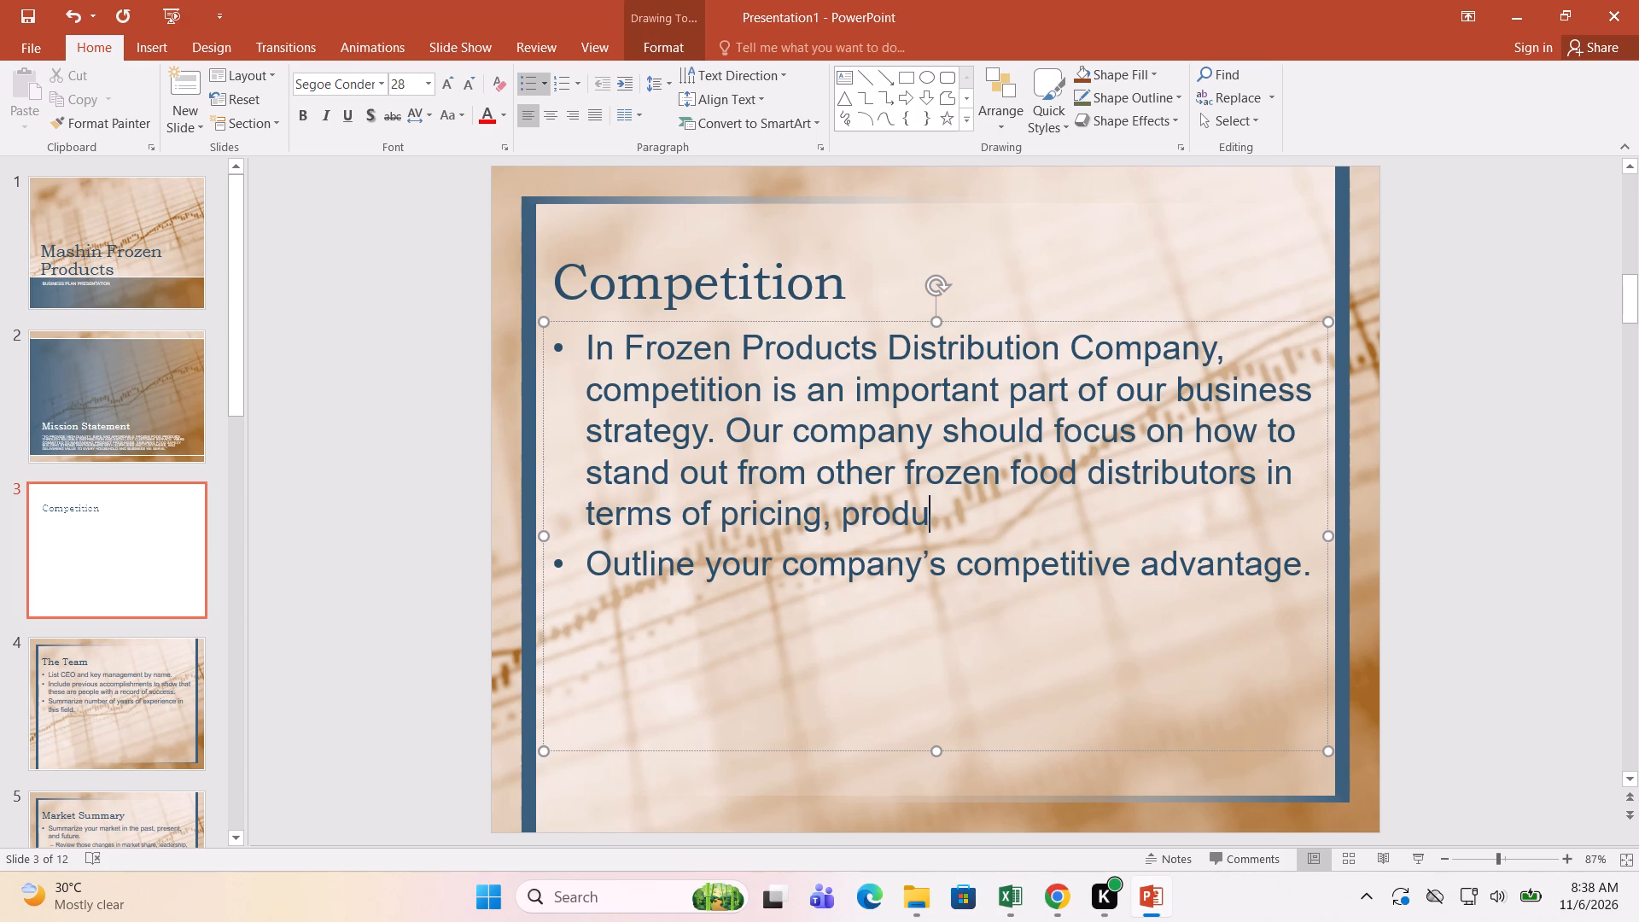
pyautogui.write('ct')
pyautogui.press('space')
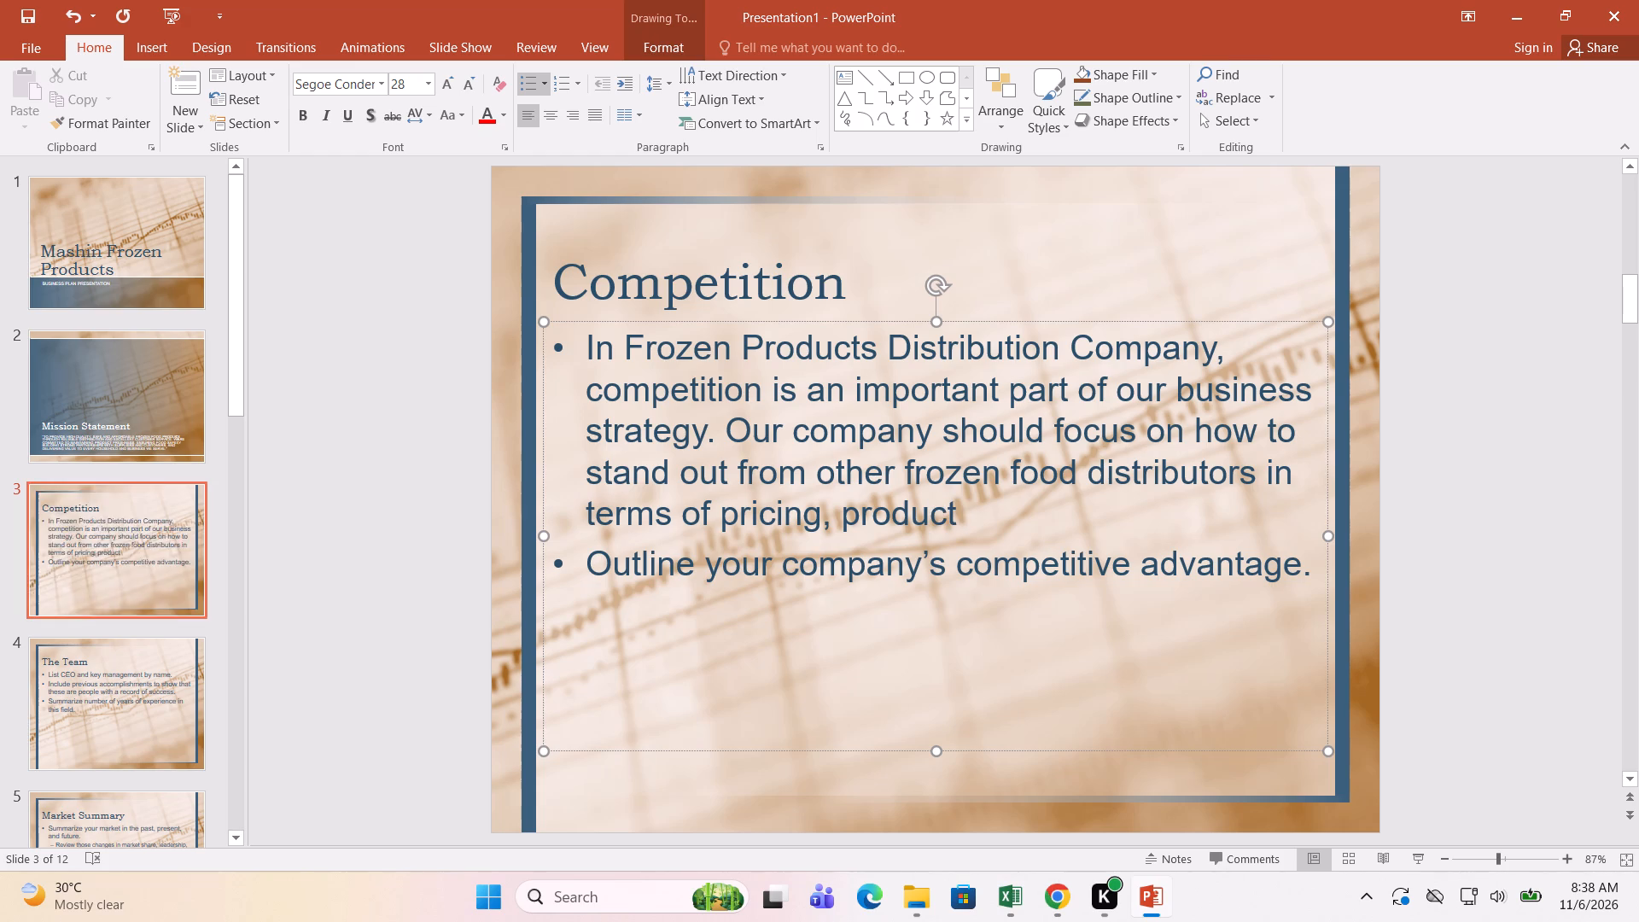
pyautogui.write('qualit')
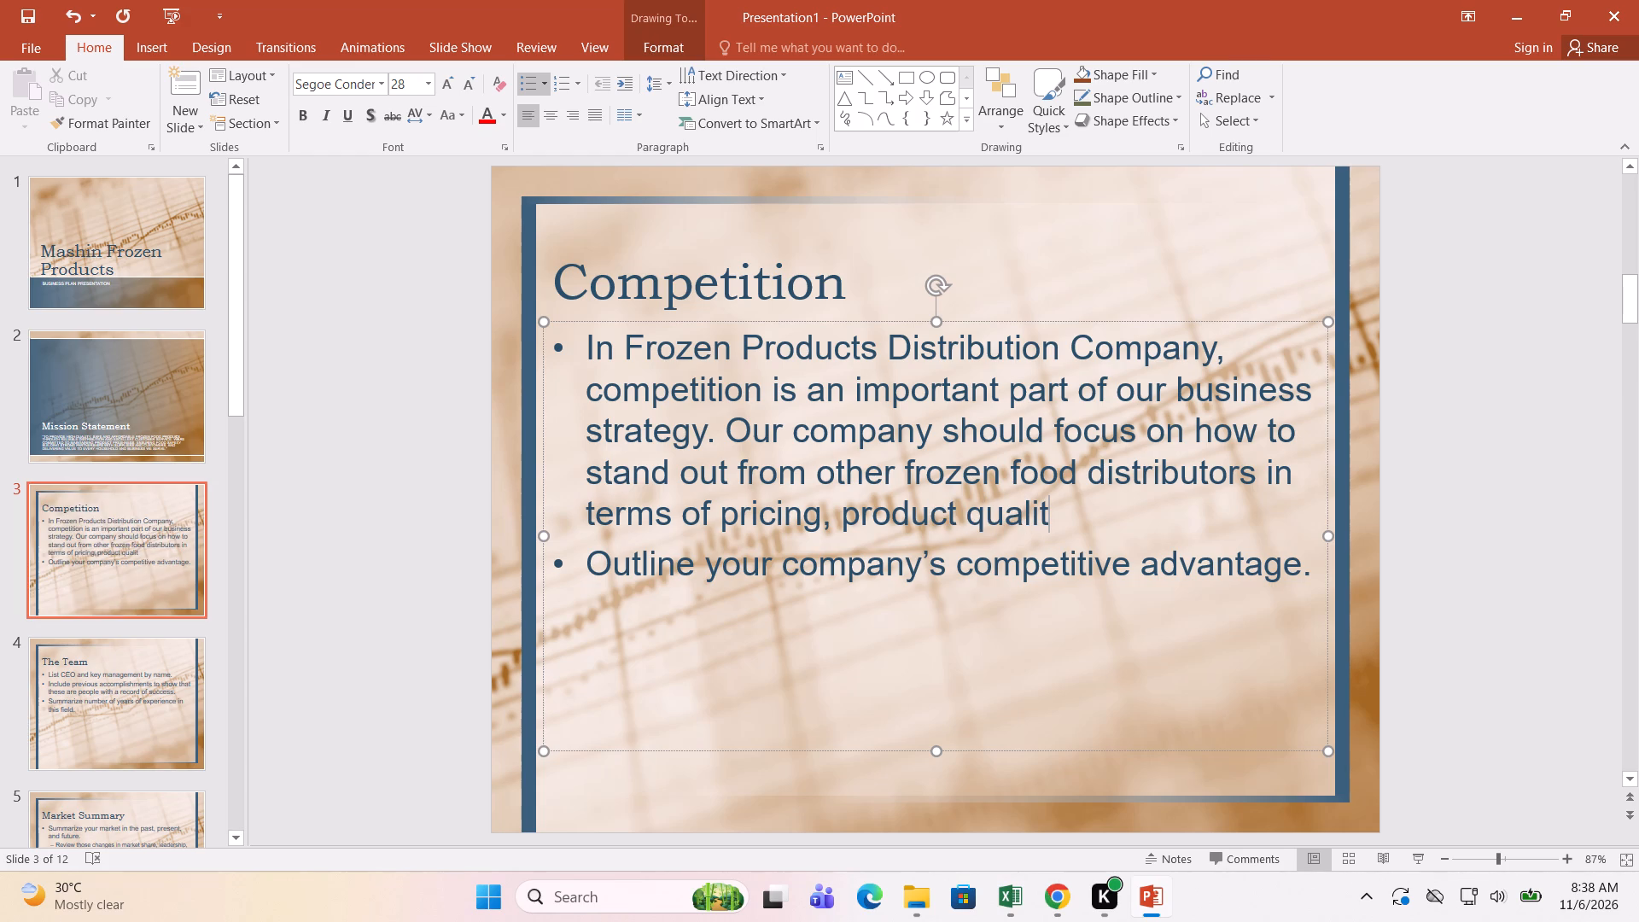
pyautogui.press('y')
pyautogui.write(', availa')
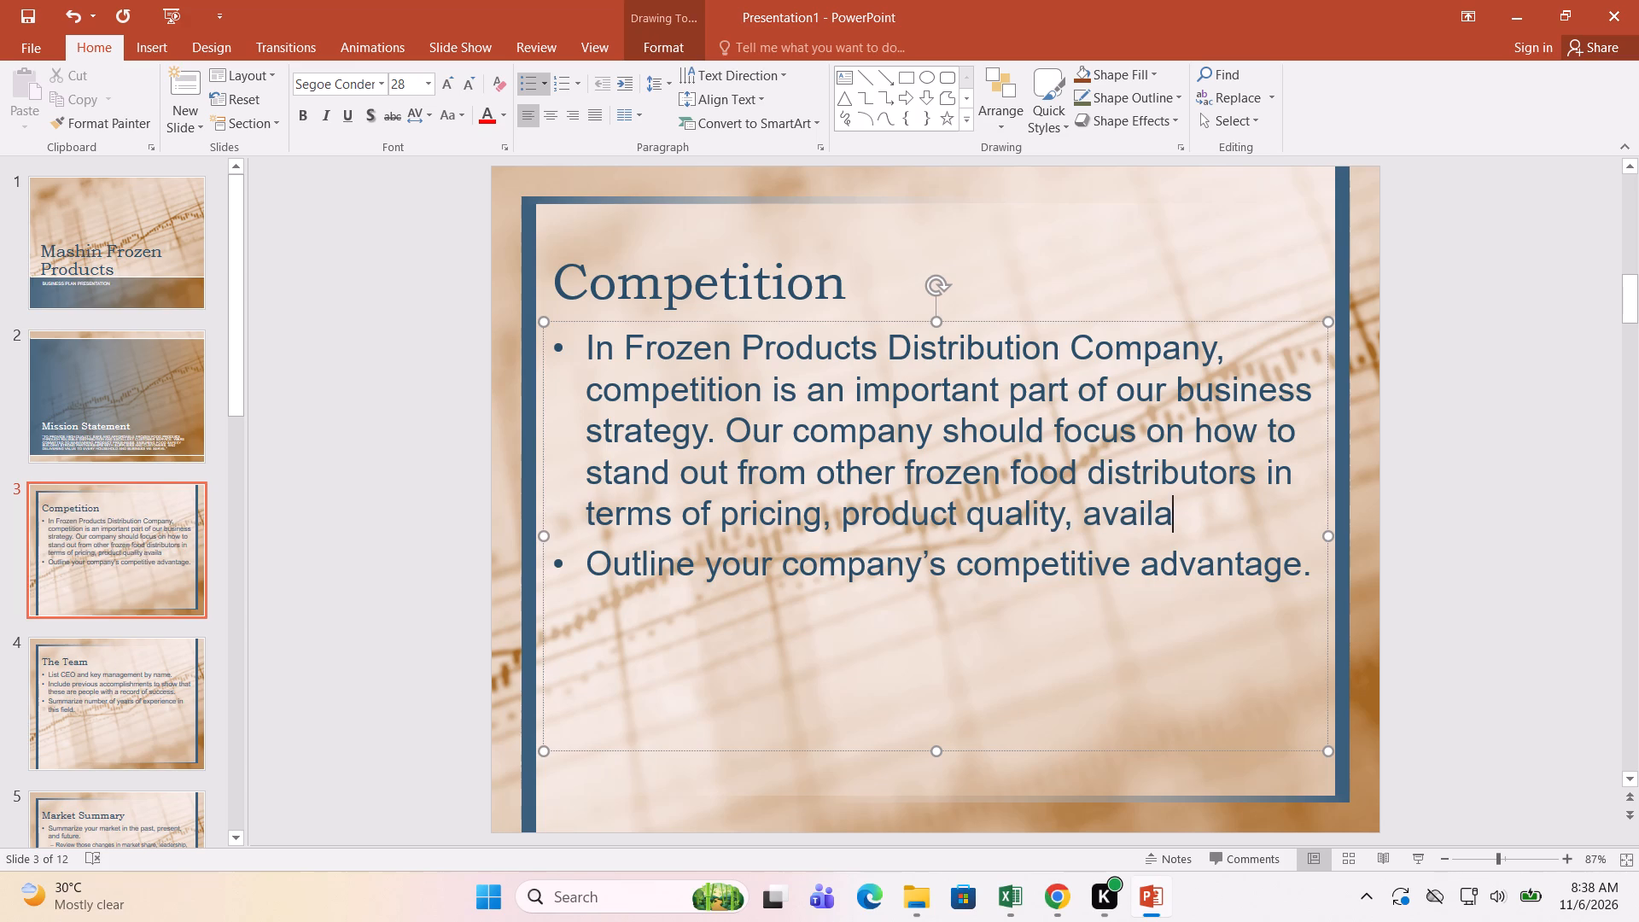
pyautogui.write('bility')
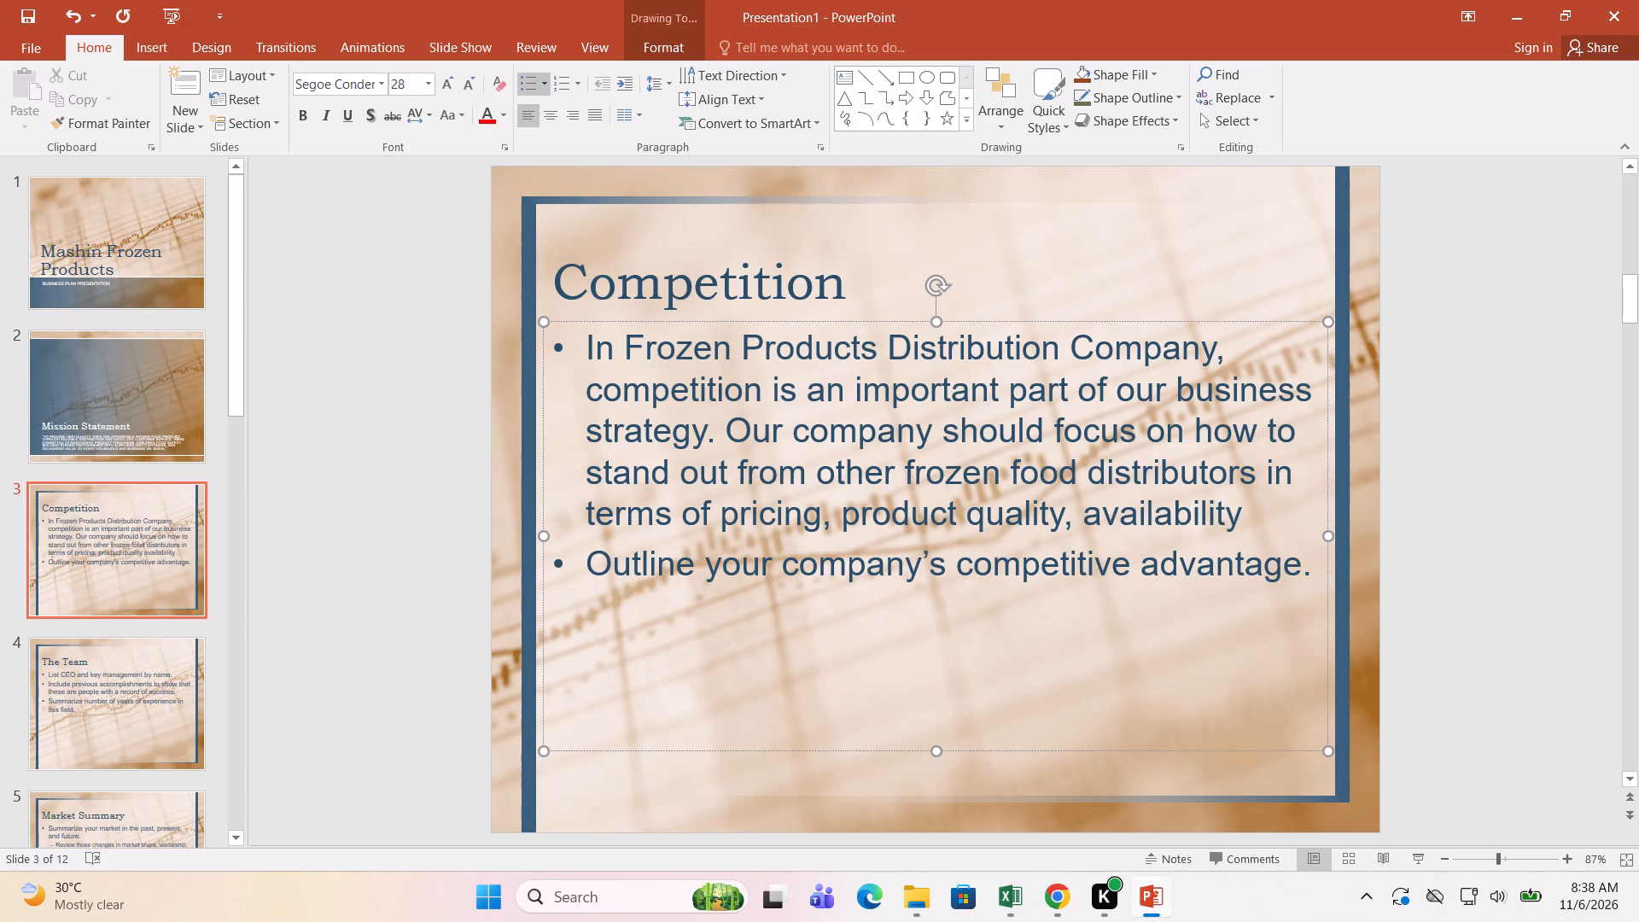
# Finish the Competition bullet's second sentence with ", and customer satisfaction.".
pyautogui.write(', and')
pyautogui.press('space')
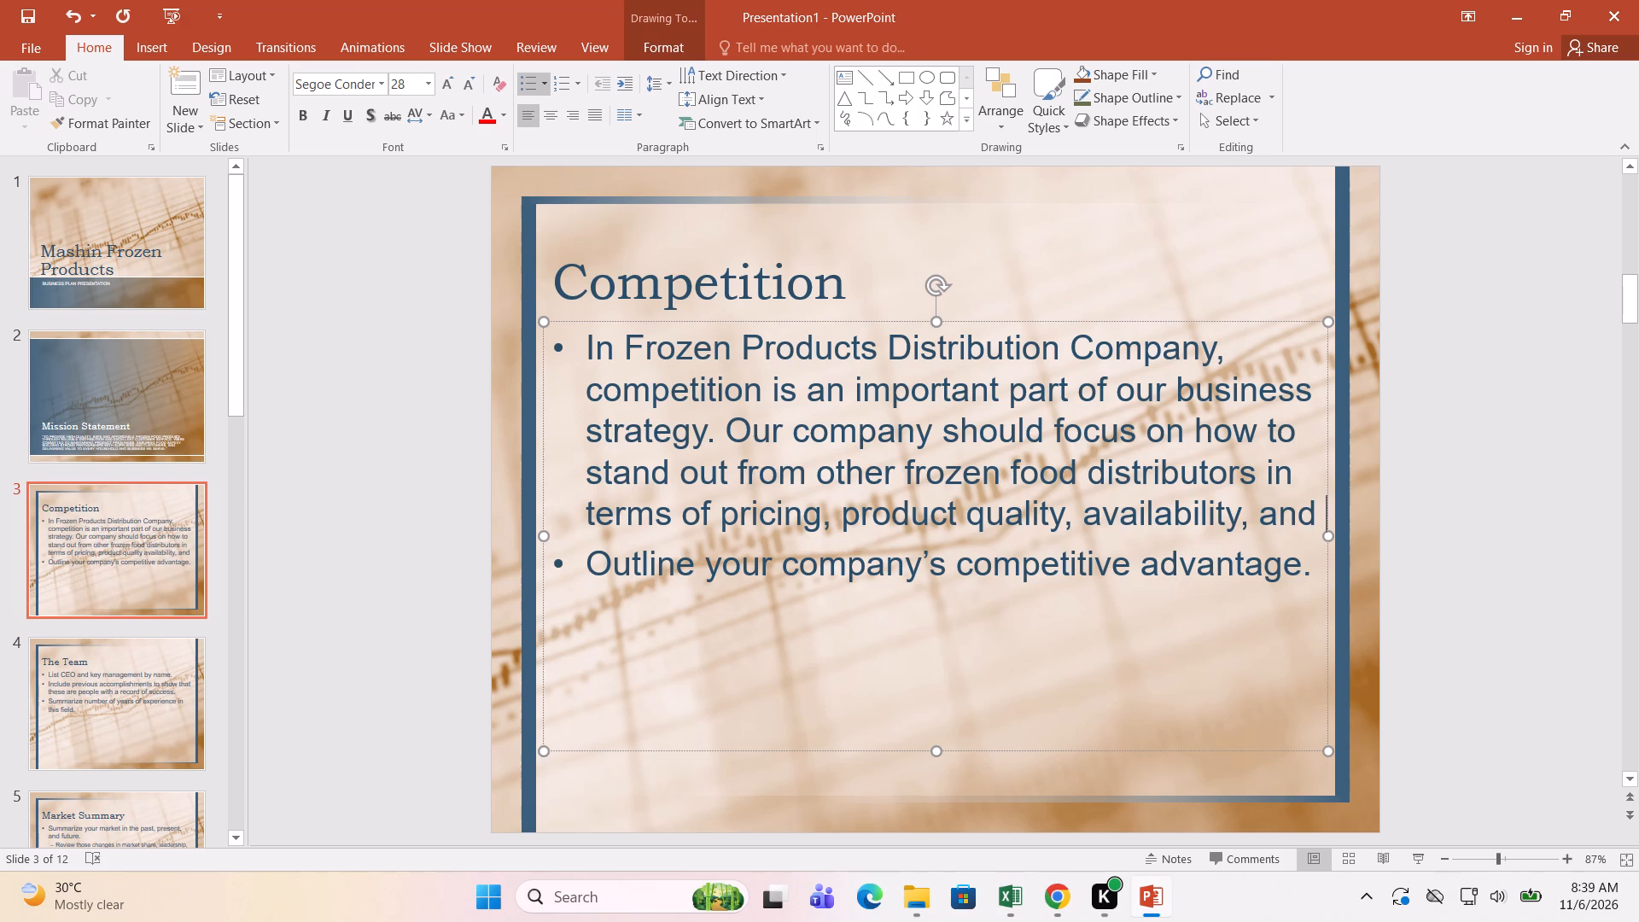
pyautogui.write('customer')
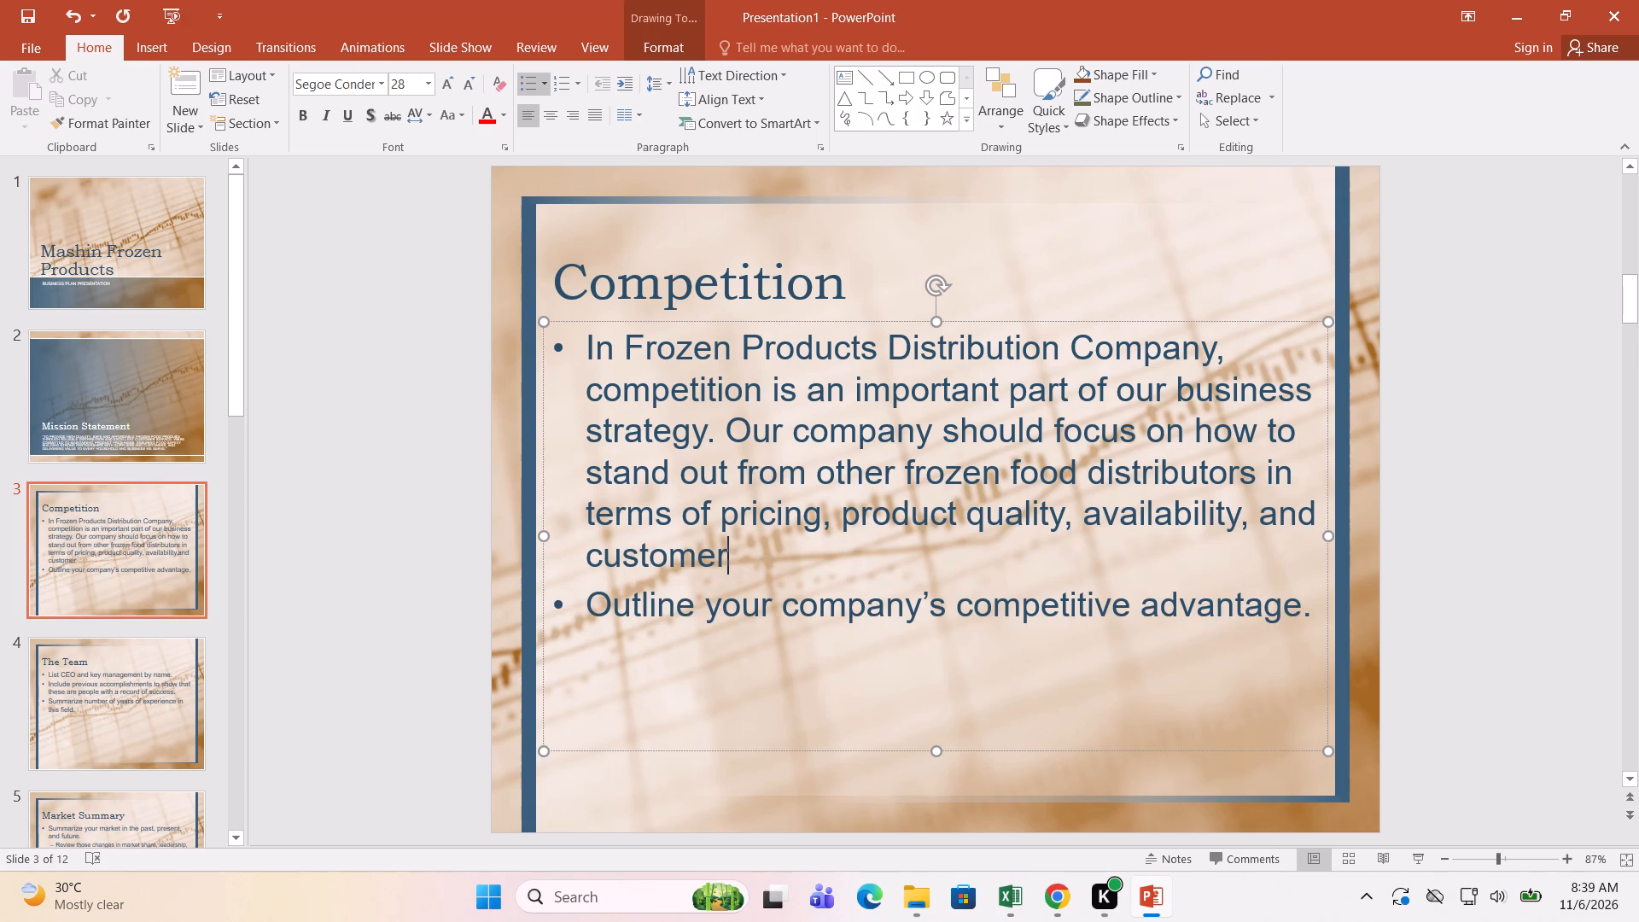
pyautogui.press('space')
pyautogui.write('satis')
pyautogui.write('faction')
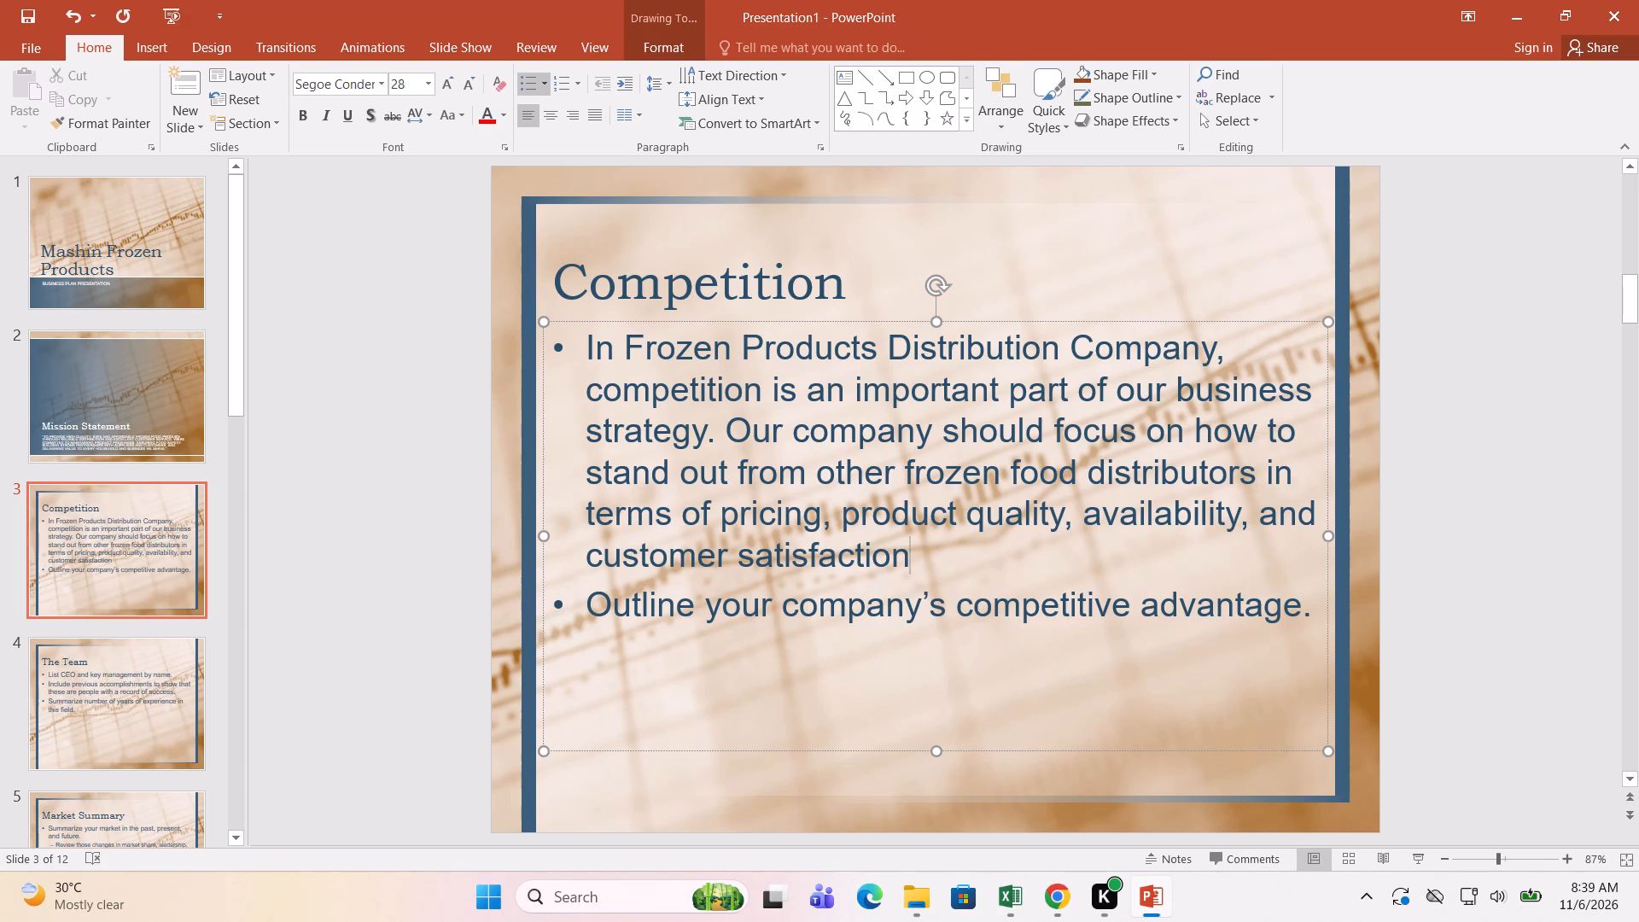
pyautogui.press('.')
# Delete the placeholder bullet "Outline your company's competitive advantage." from the Competition slide.
pyautogui.moveTo(1315, 620); pyautogui.dragTo(683, 651)
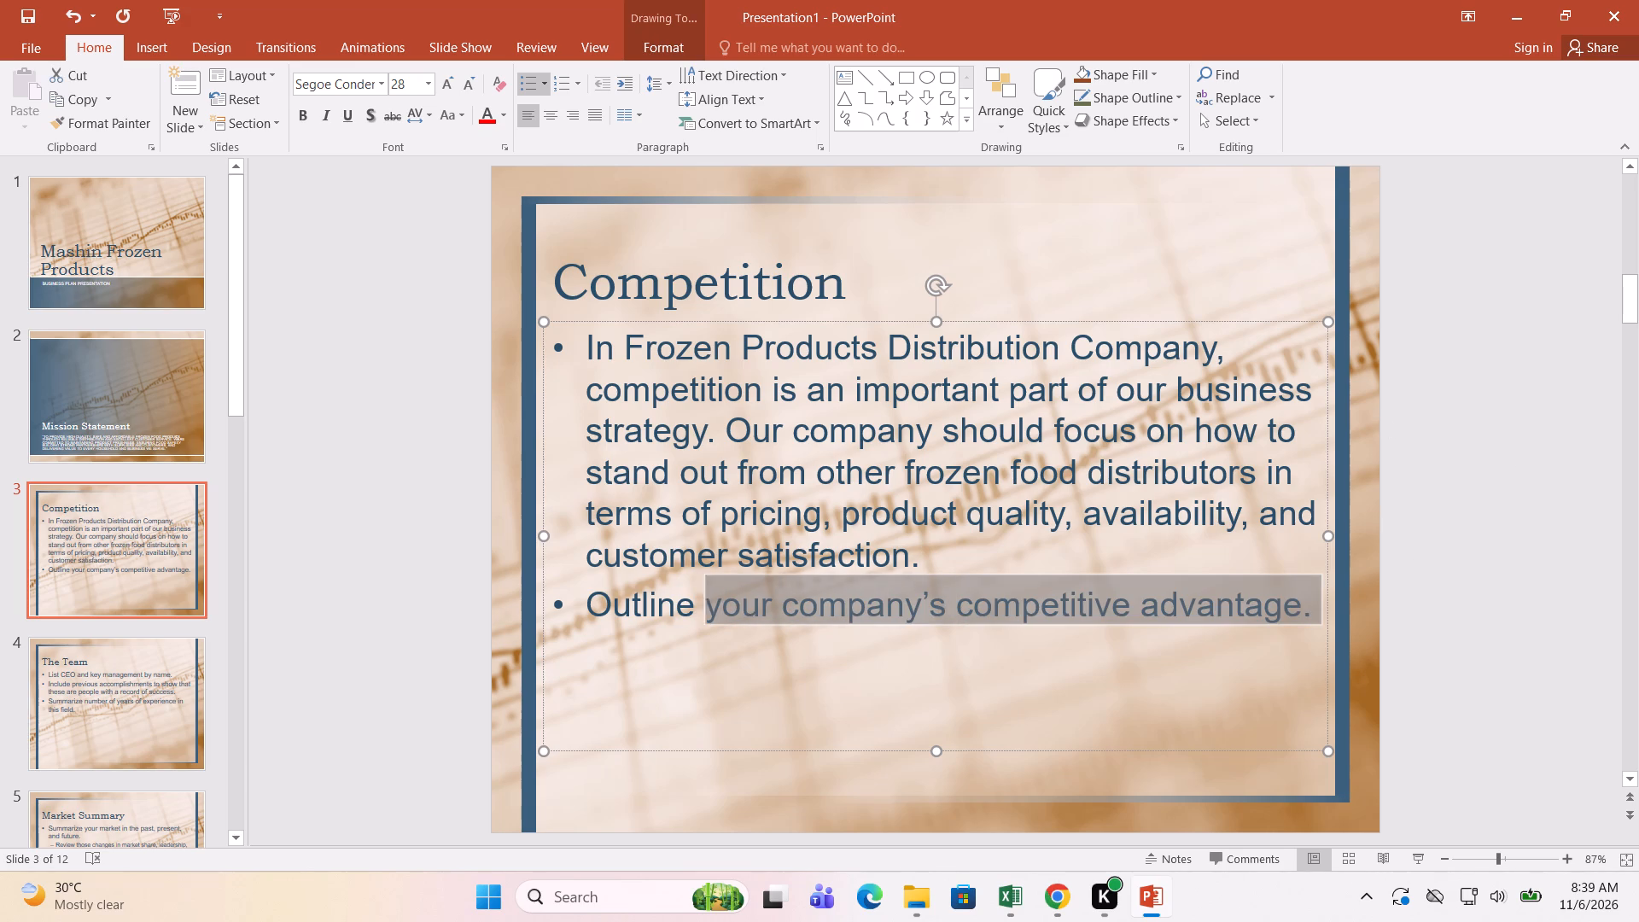
pyautogui.moveTo(683, 651); pyautogui.dragTo(640, 660)
pyautogui.scroll(-3, 1300, 653)
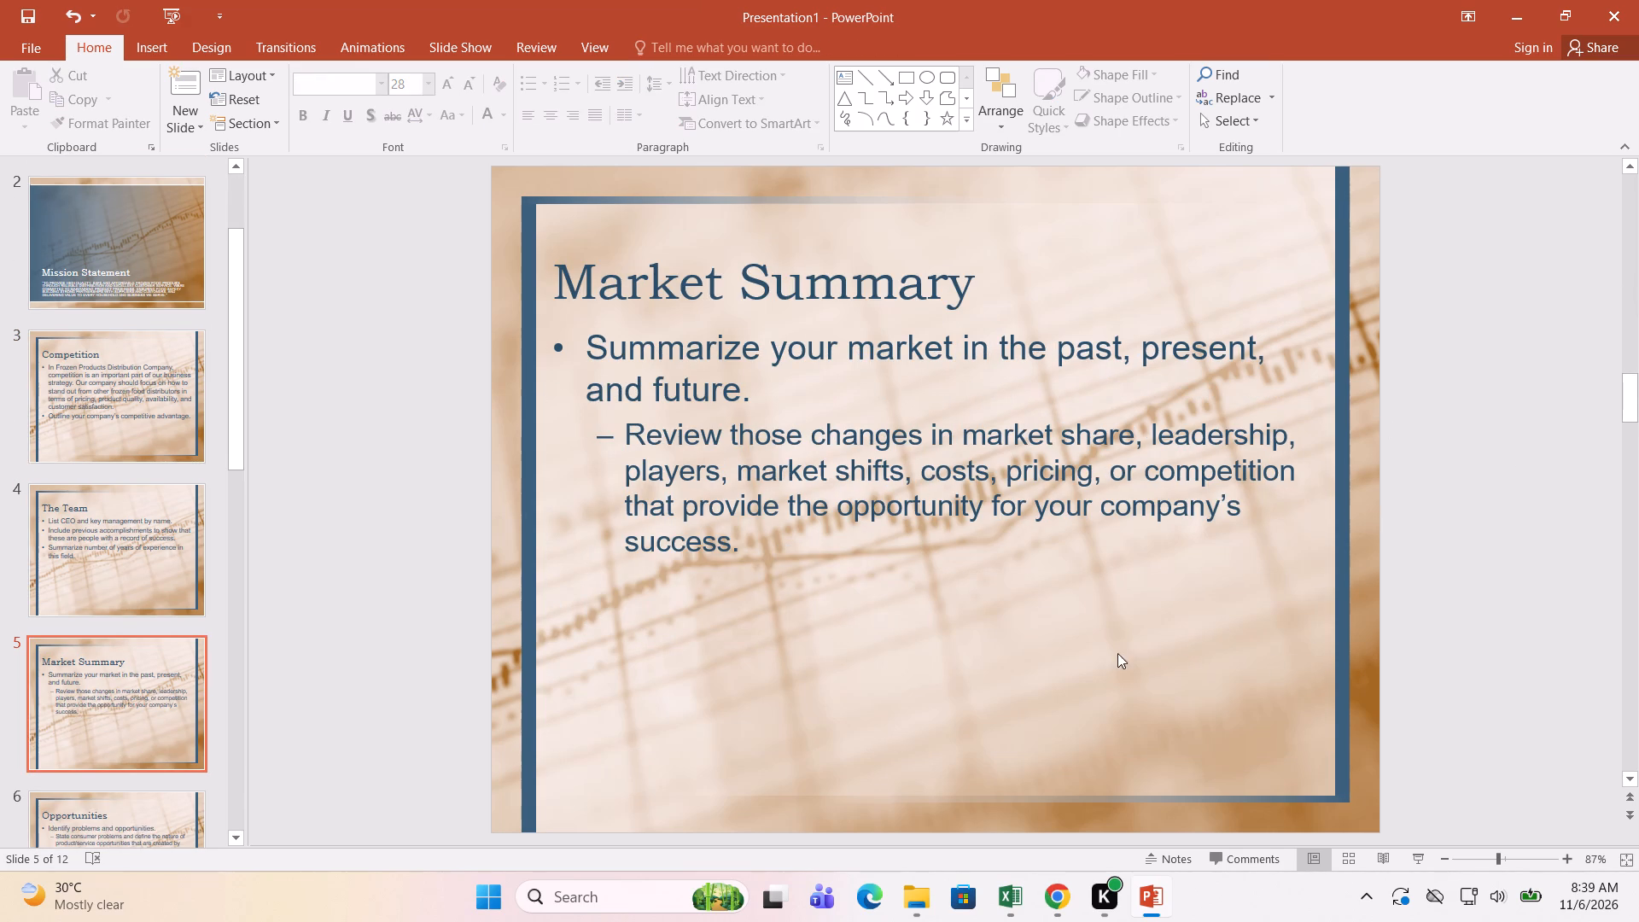
pyautogui.scroll(2, 1074, 640)
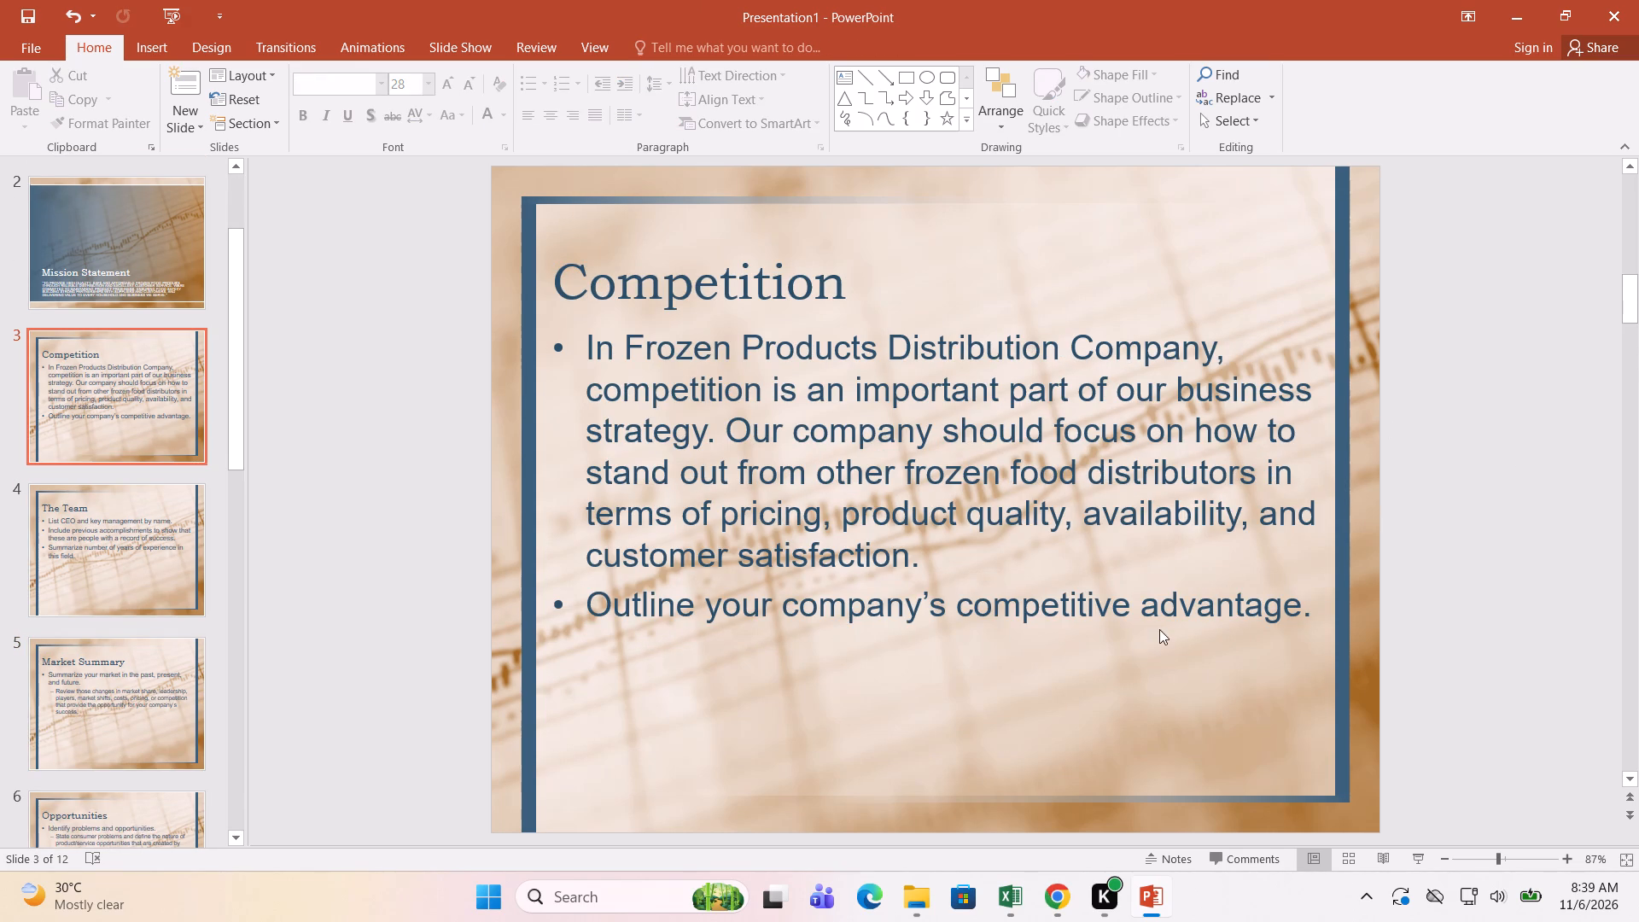
pyautogui.moveTo(1311, 612); pyautogui.dragTo(882, 648)
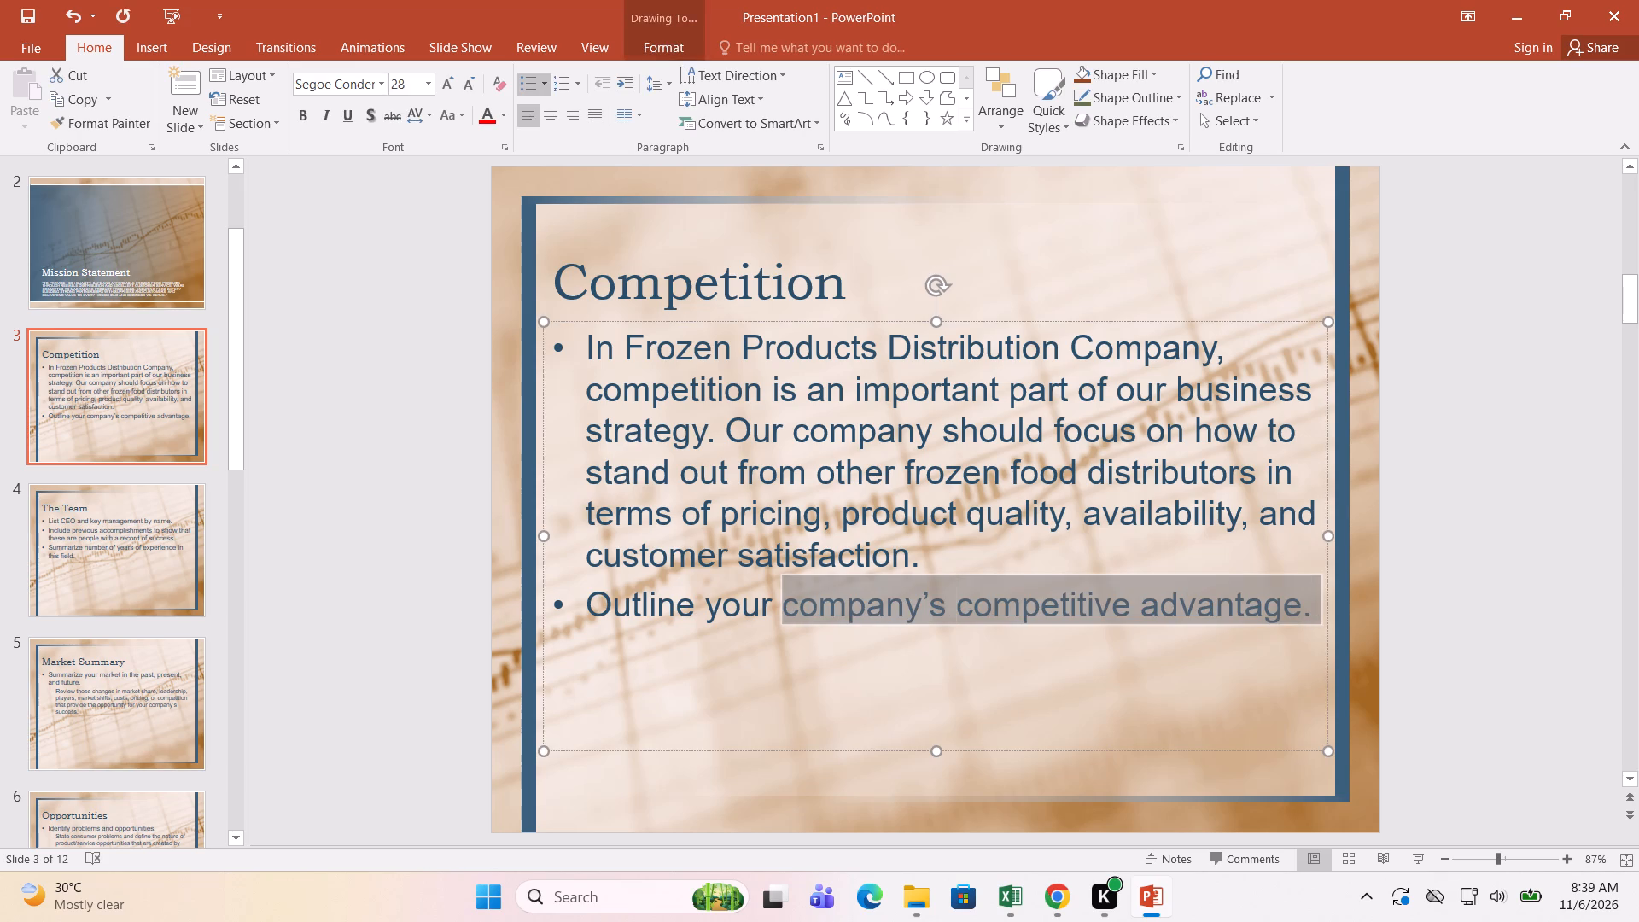
pyautogui.moveTo(882, 648); pyautogui.dragTo(621, 657)
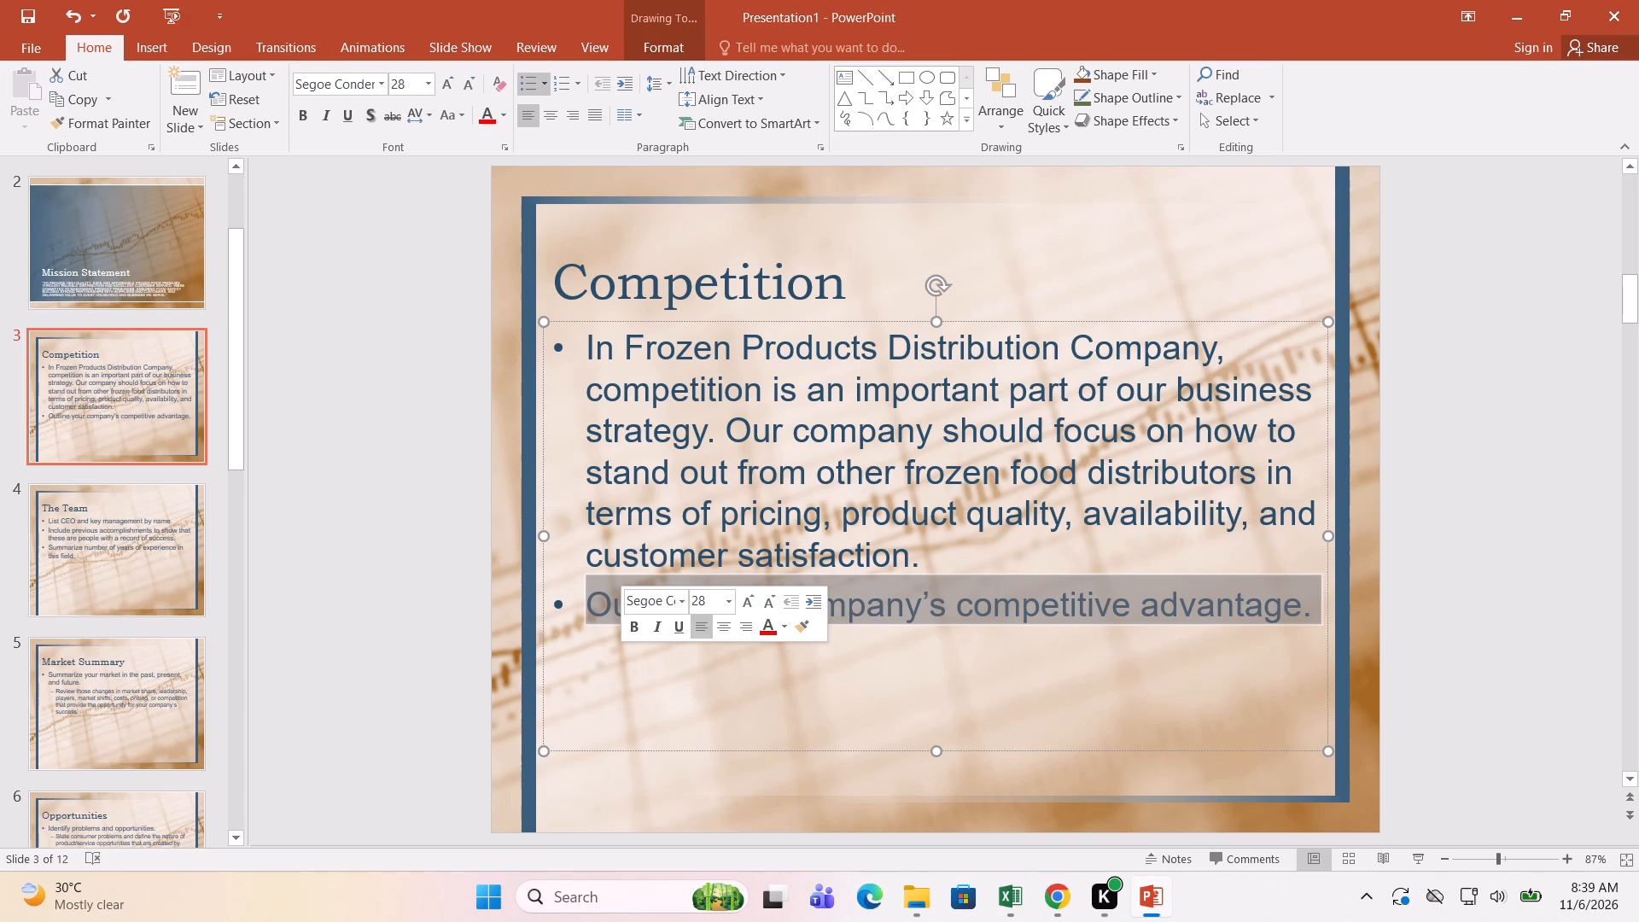
pyautogui.press('BackSpace')
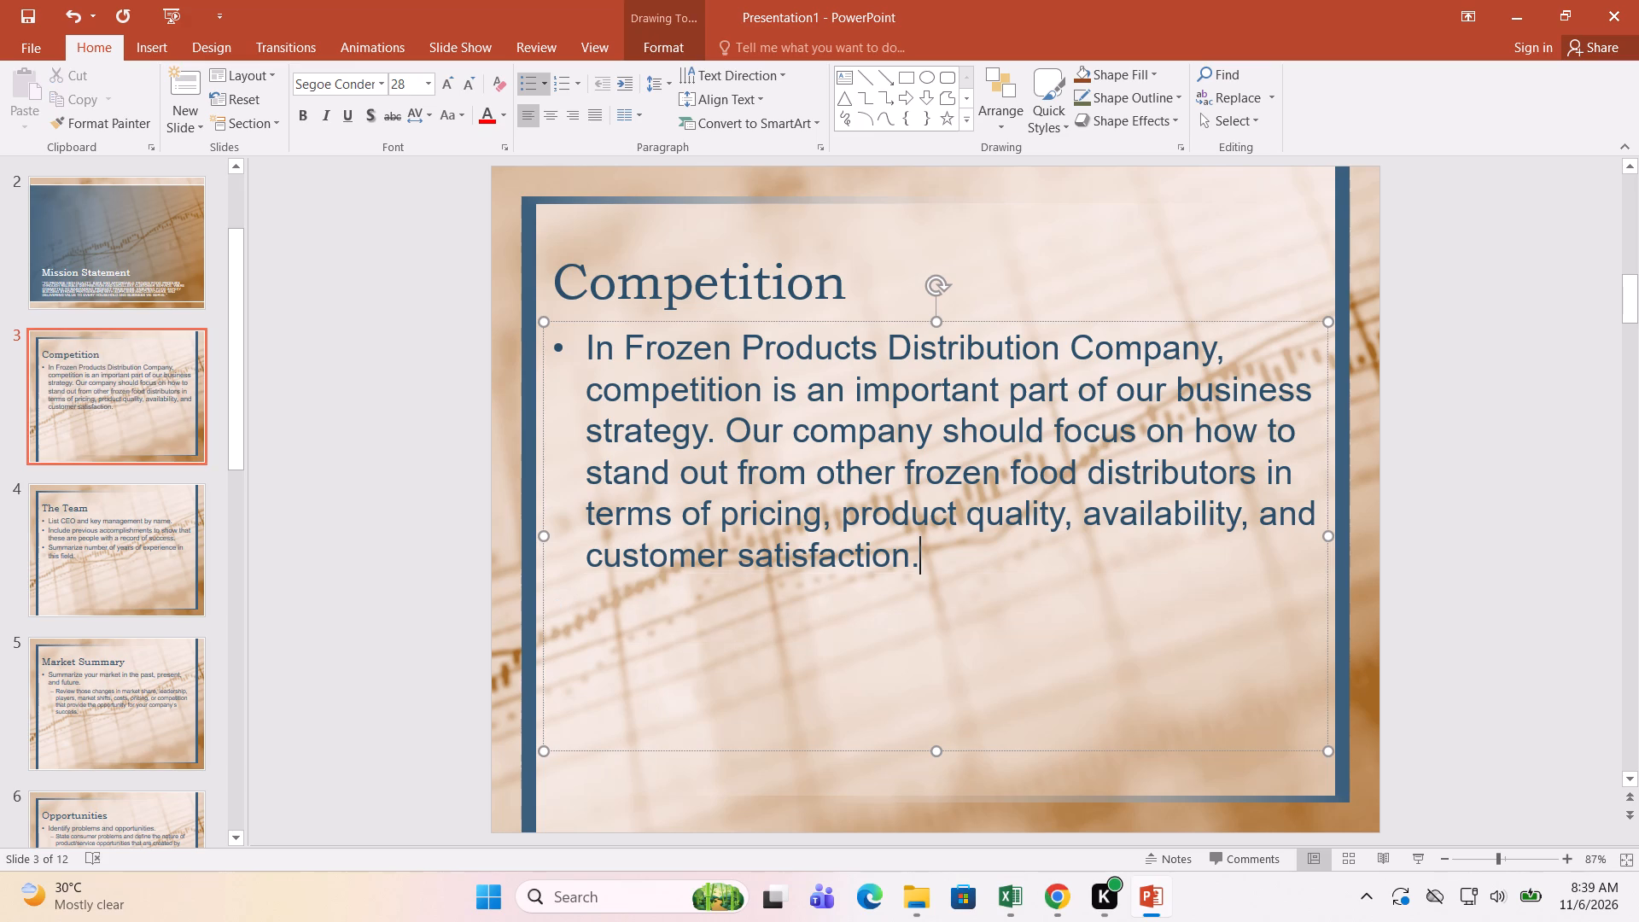
# Add an empty line without a bullet below the Competition paragraph.
pyautogui.press('Down')
pyautogui.press('Return')
pyautogui.press('BackSpace')
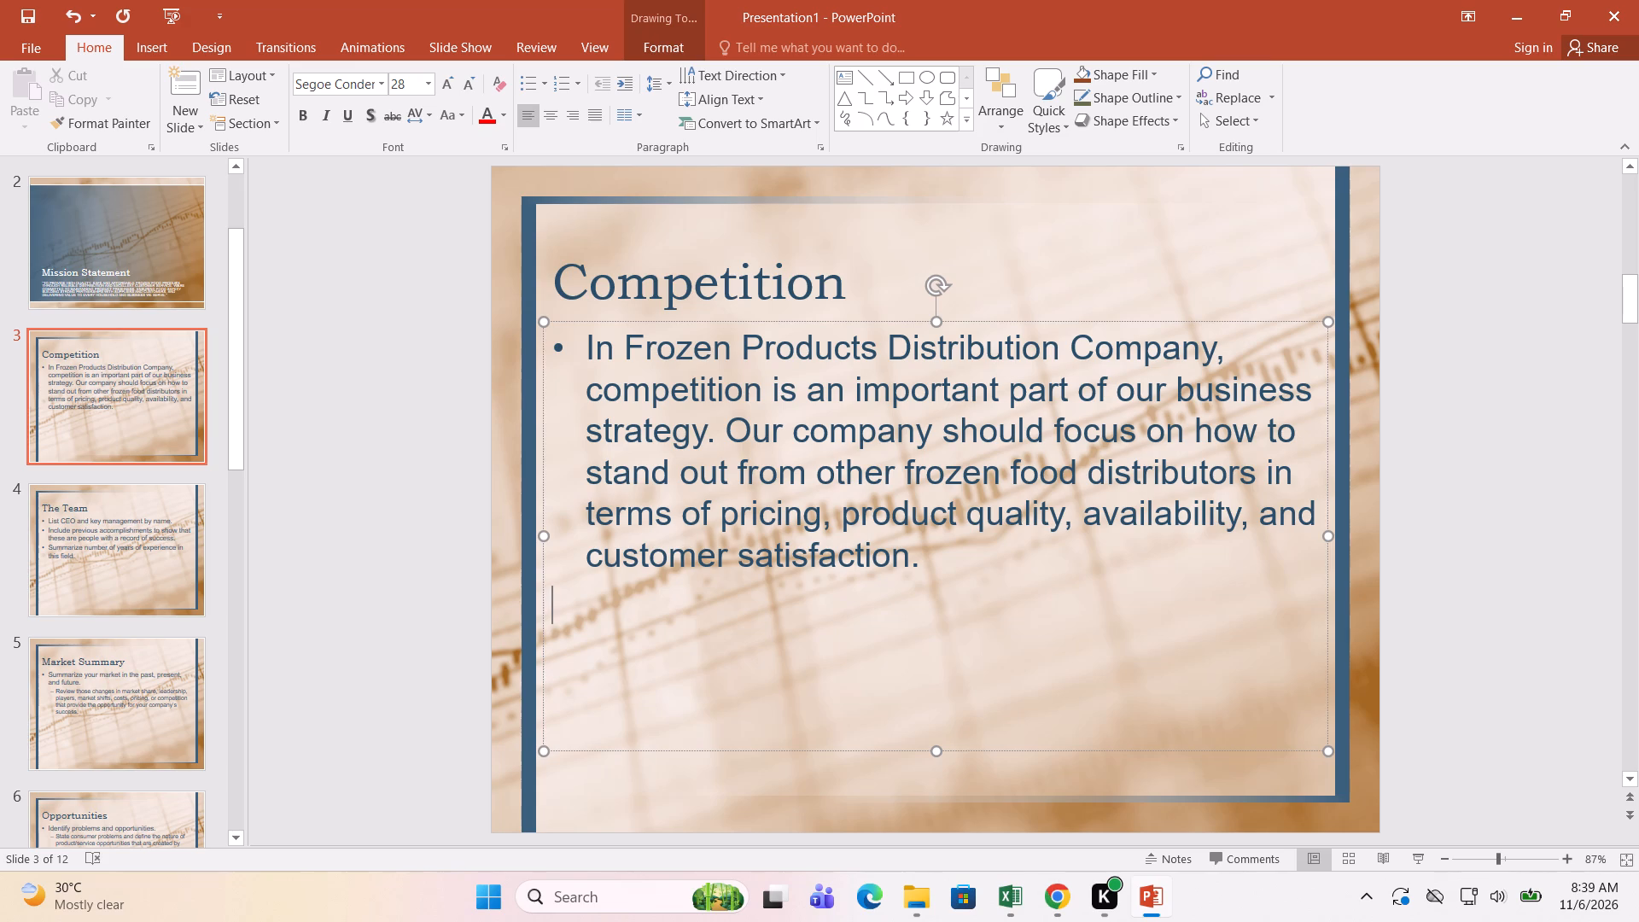
# Shorten the Competition body text box from its bottom edge up to just below the paragraph.
pyautogui.moveTo(937, 753); pyautogui.dragTo(925, 616)
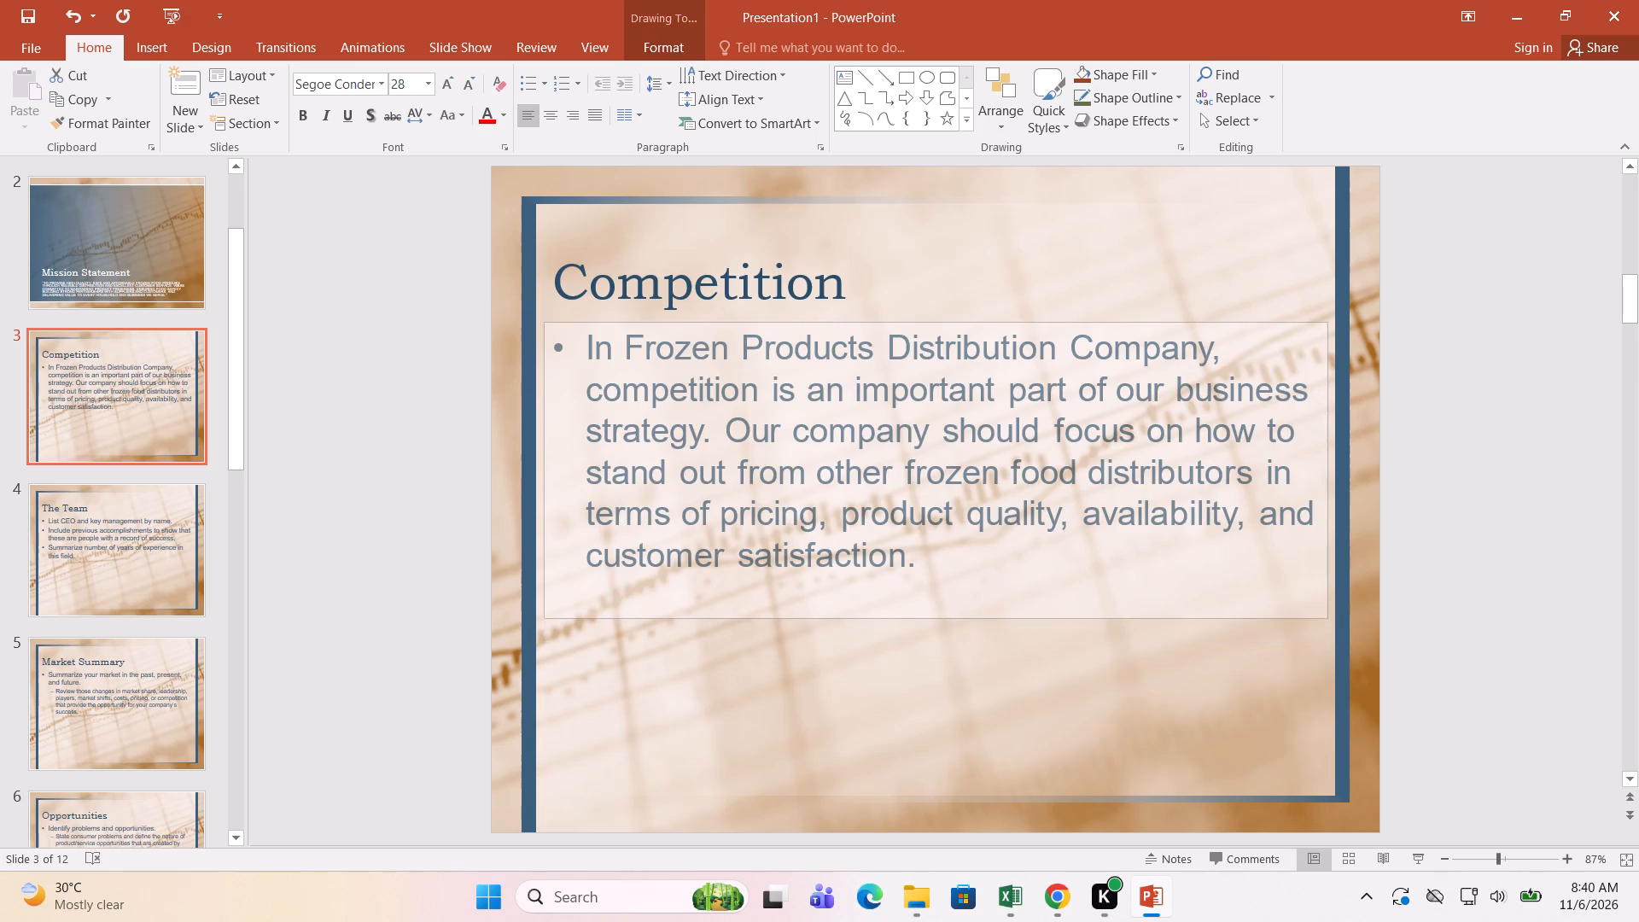
pyautogui.moveTo(925, 616); pyautogui.dragTo(931, 592)
pyautogui.click(687, 633)
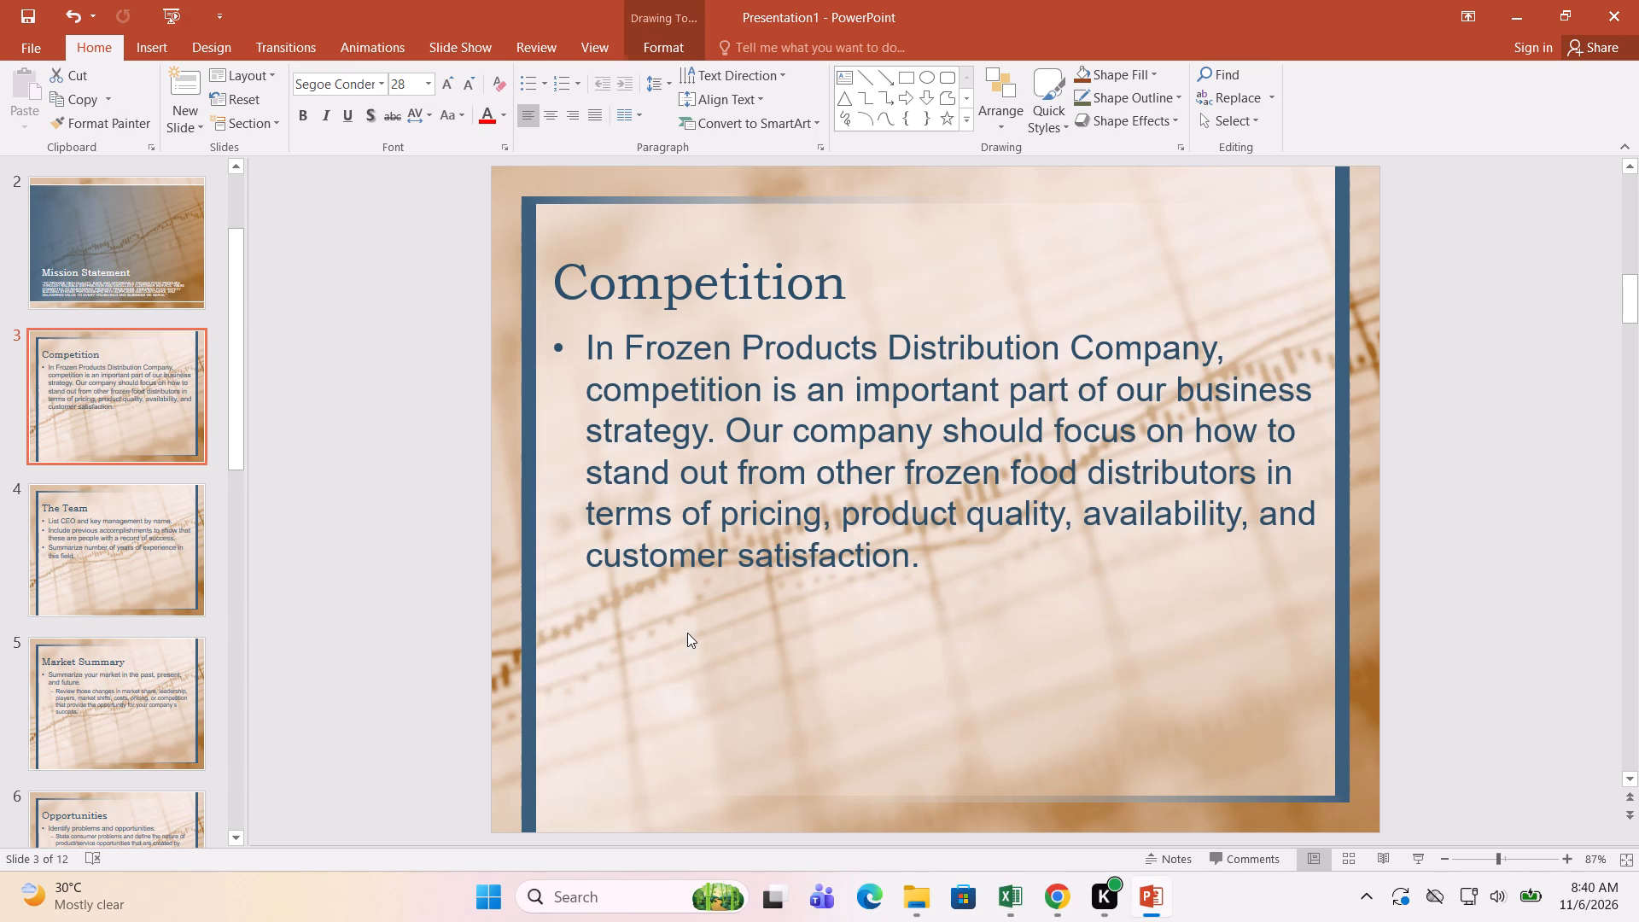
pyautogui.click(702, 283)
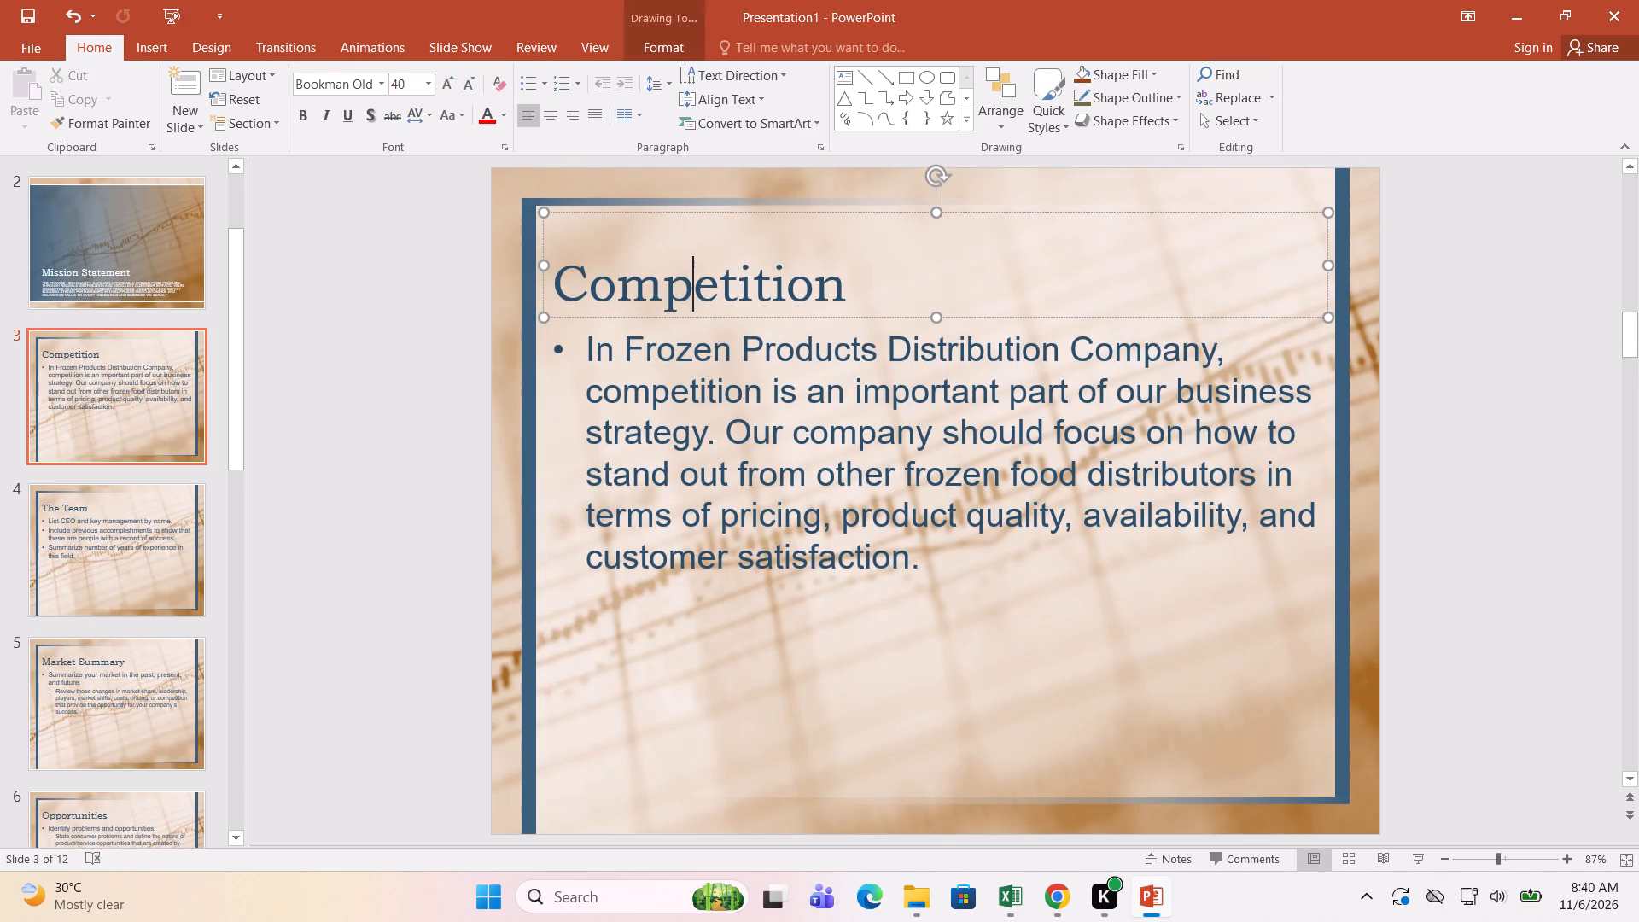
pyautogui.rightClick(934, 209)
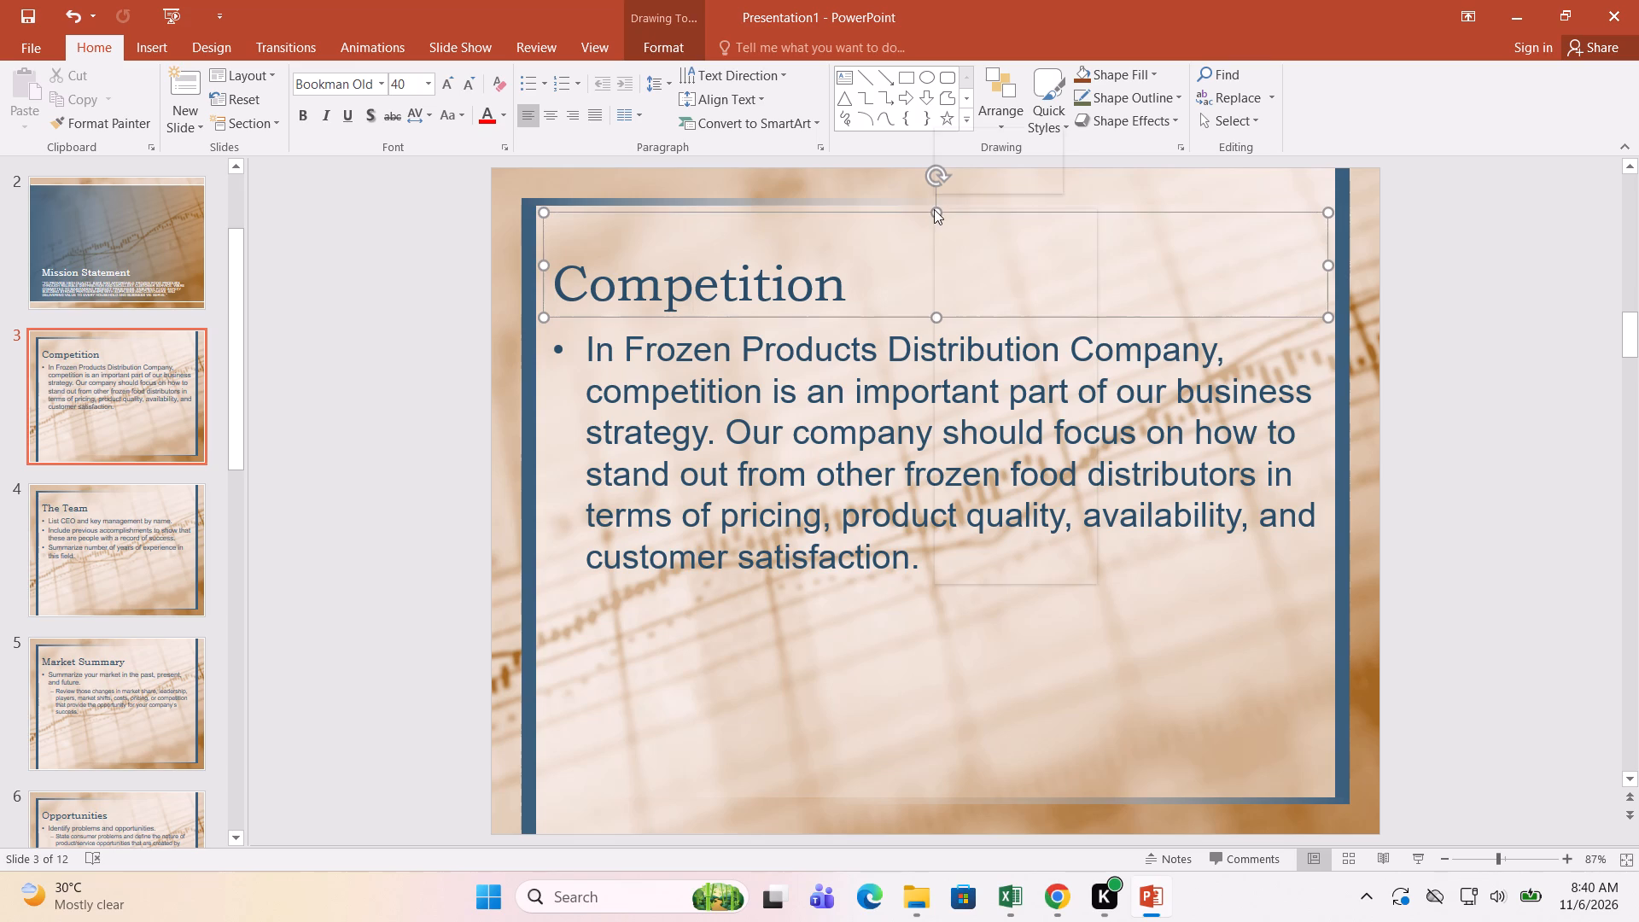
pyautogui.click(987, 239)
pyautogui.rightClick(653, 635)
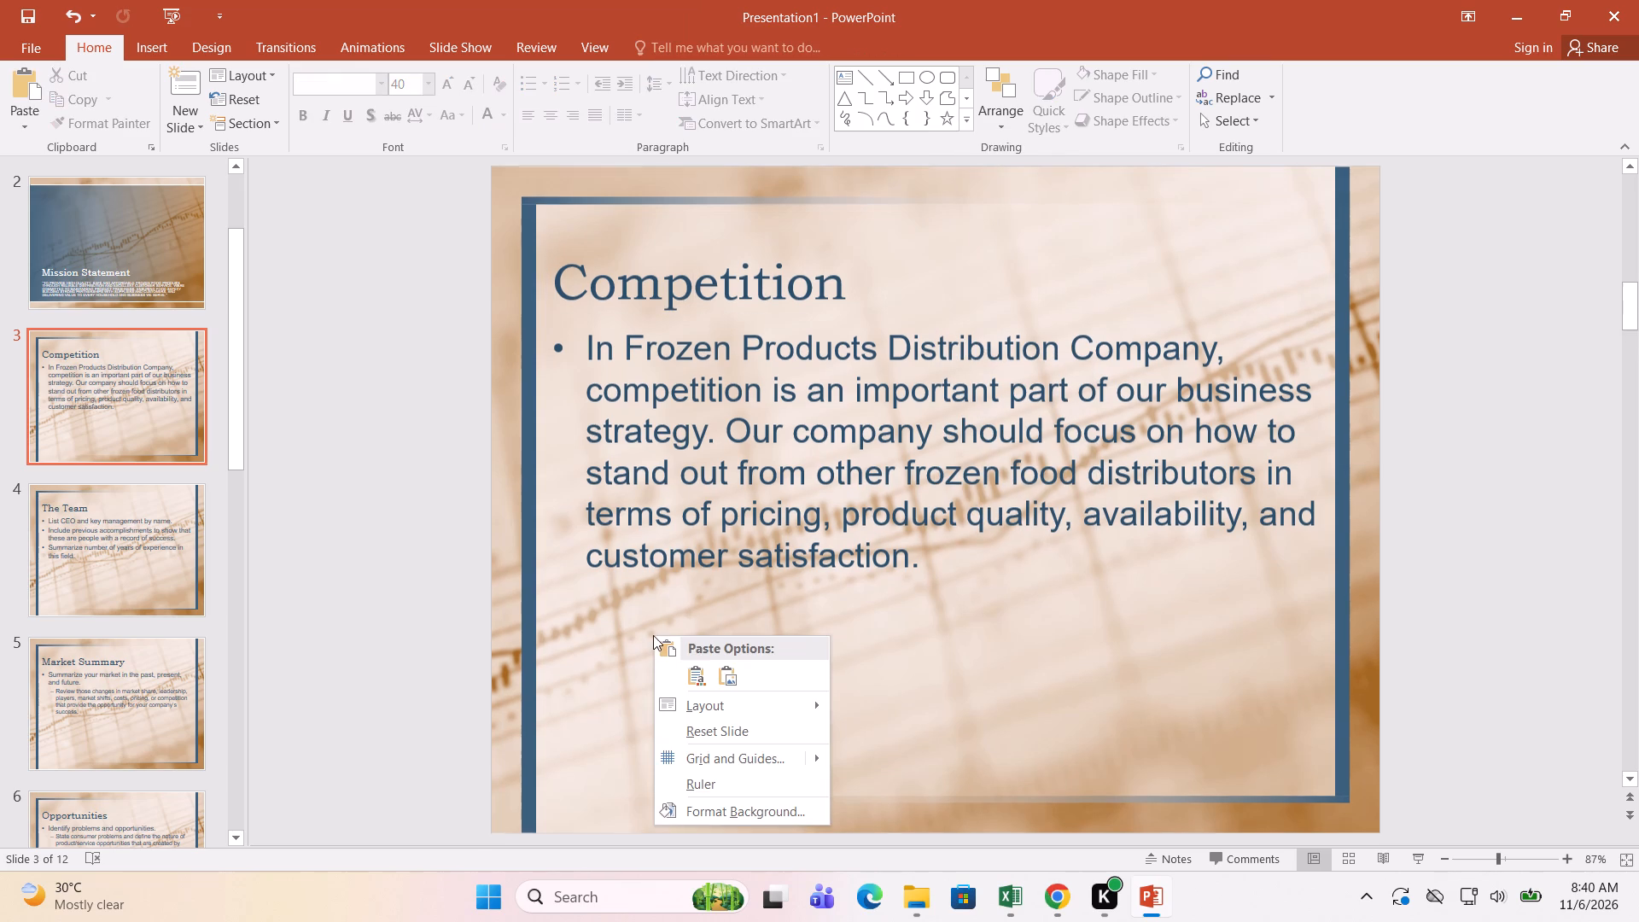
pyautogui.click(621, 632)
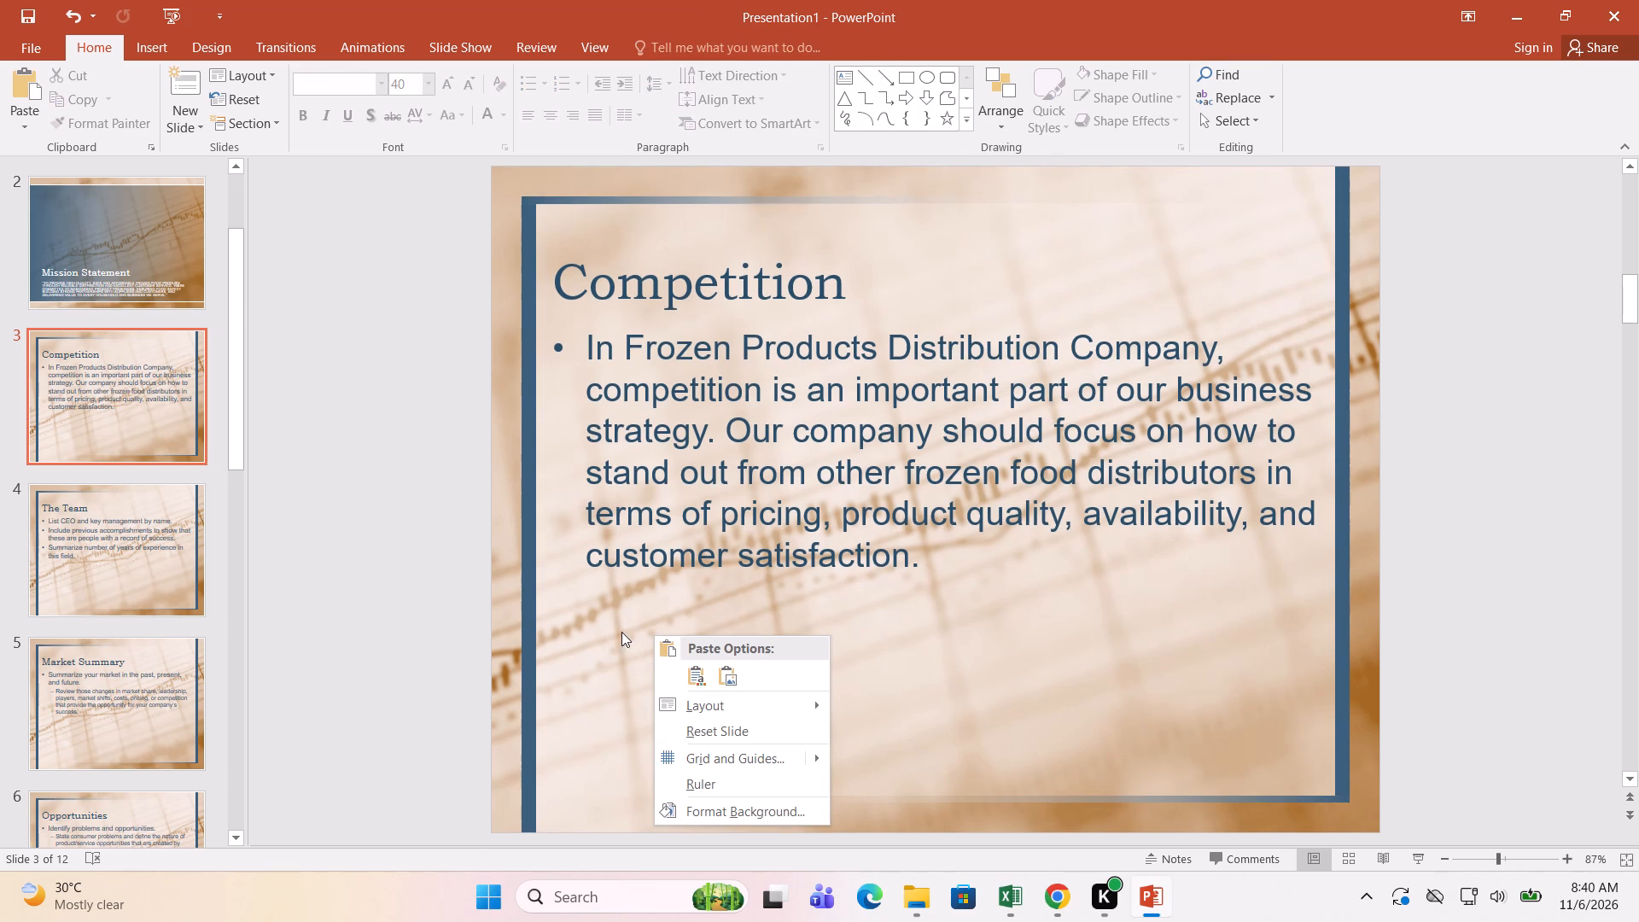
# Move the Competition body text box straight down, leaving a gap of about two text lines below the title.
pyautogui.click(587, 332)
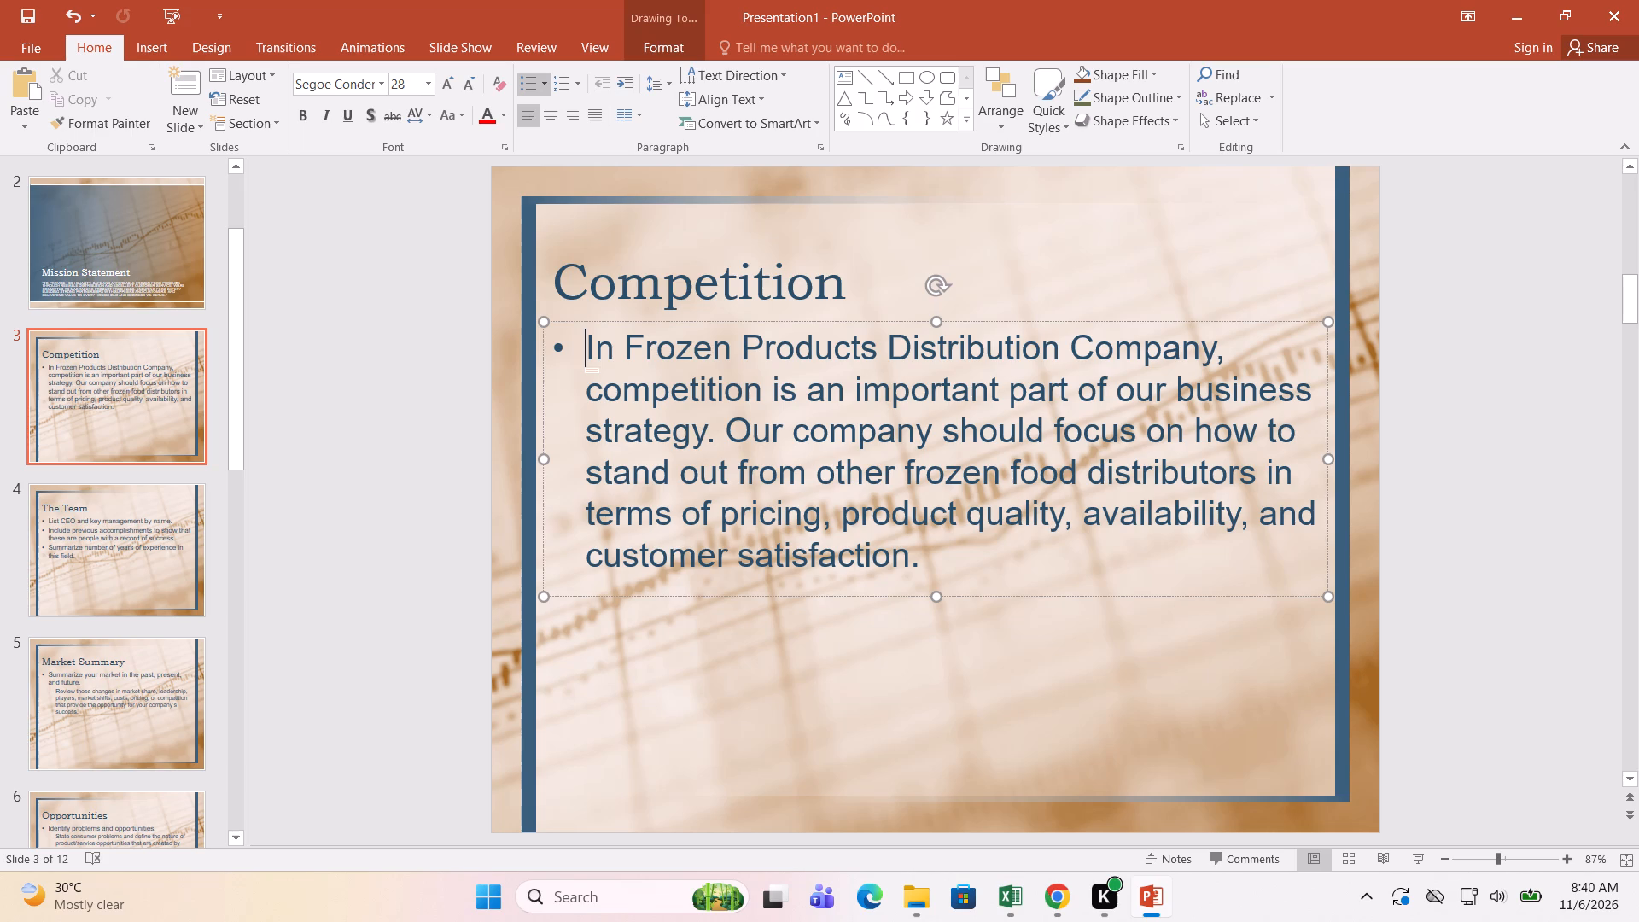
pyautogui.moveTo(1052, 322); pyautogui.dragTo(1049, 394)
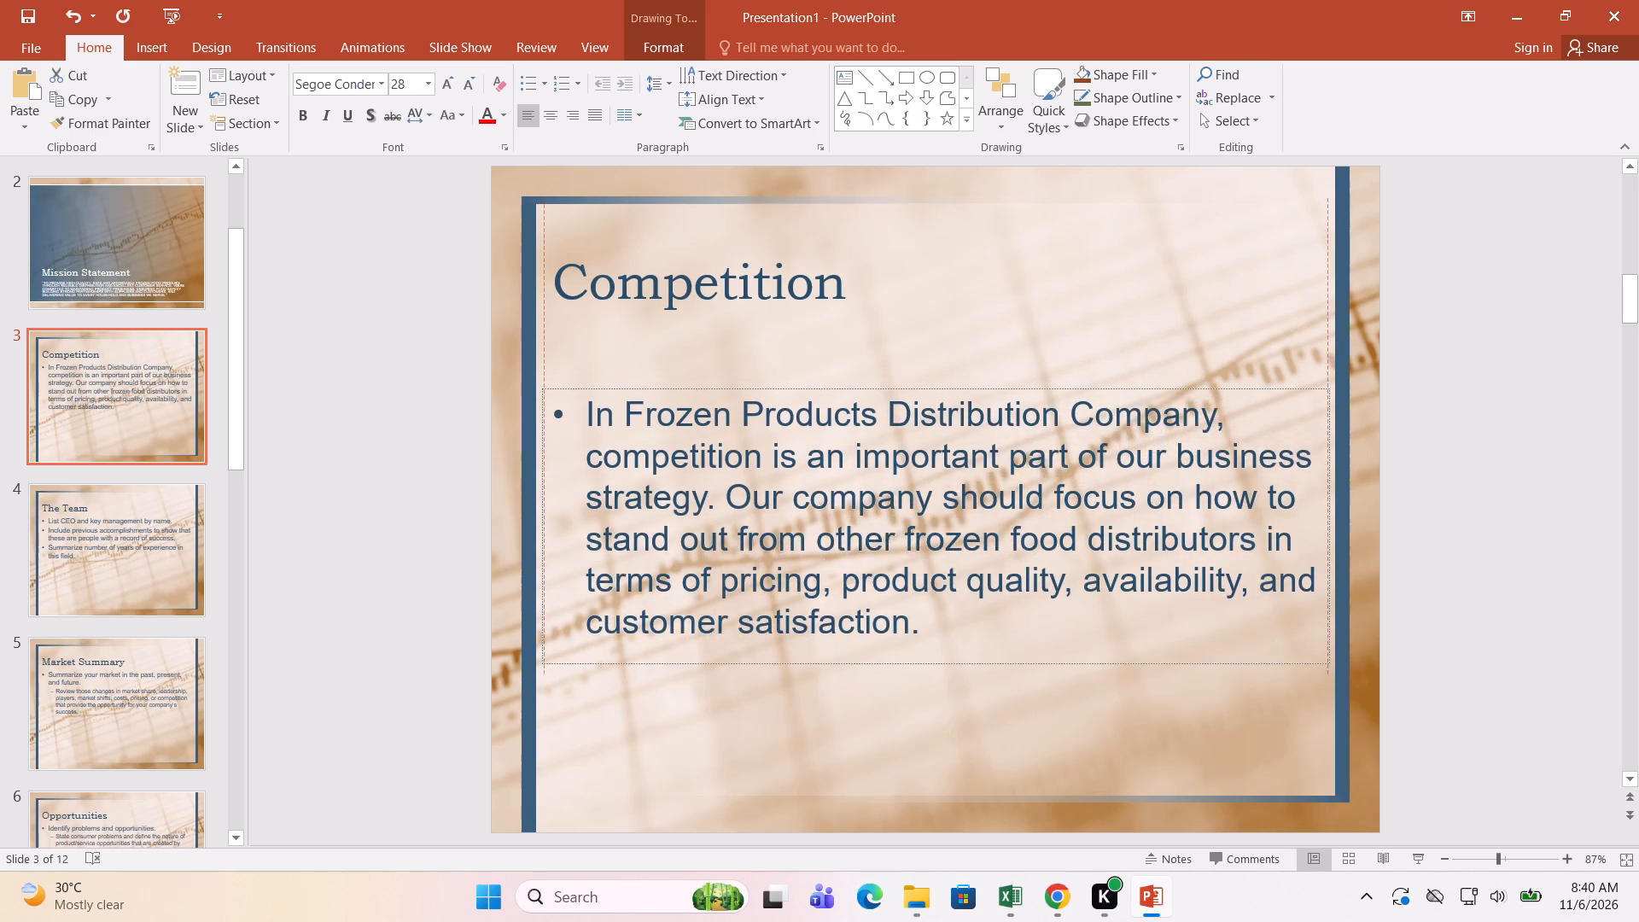
pyautogui.moveTo(1049, 394); pyautogui.dragTo(1048, 412)
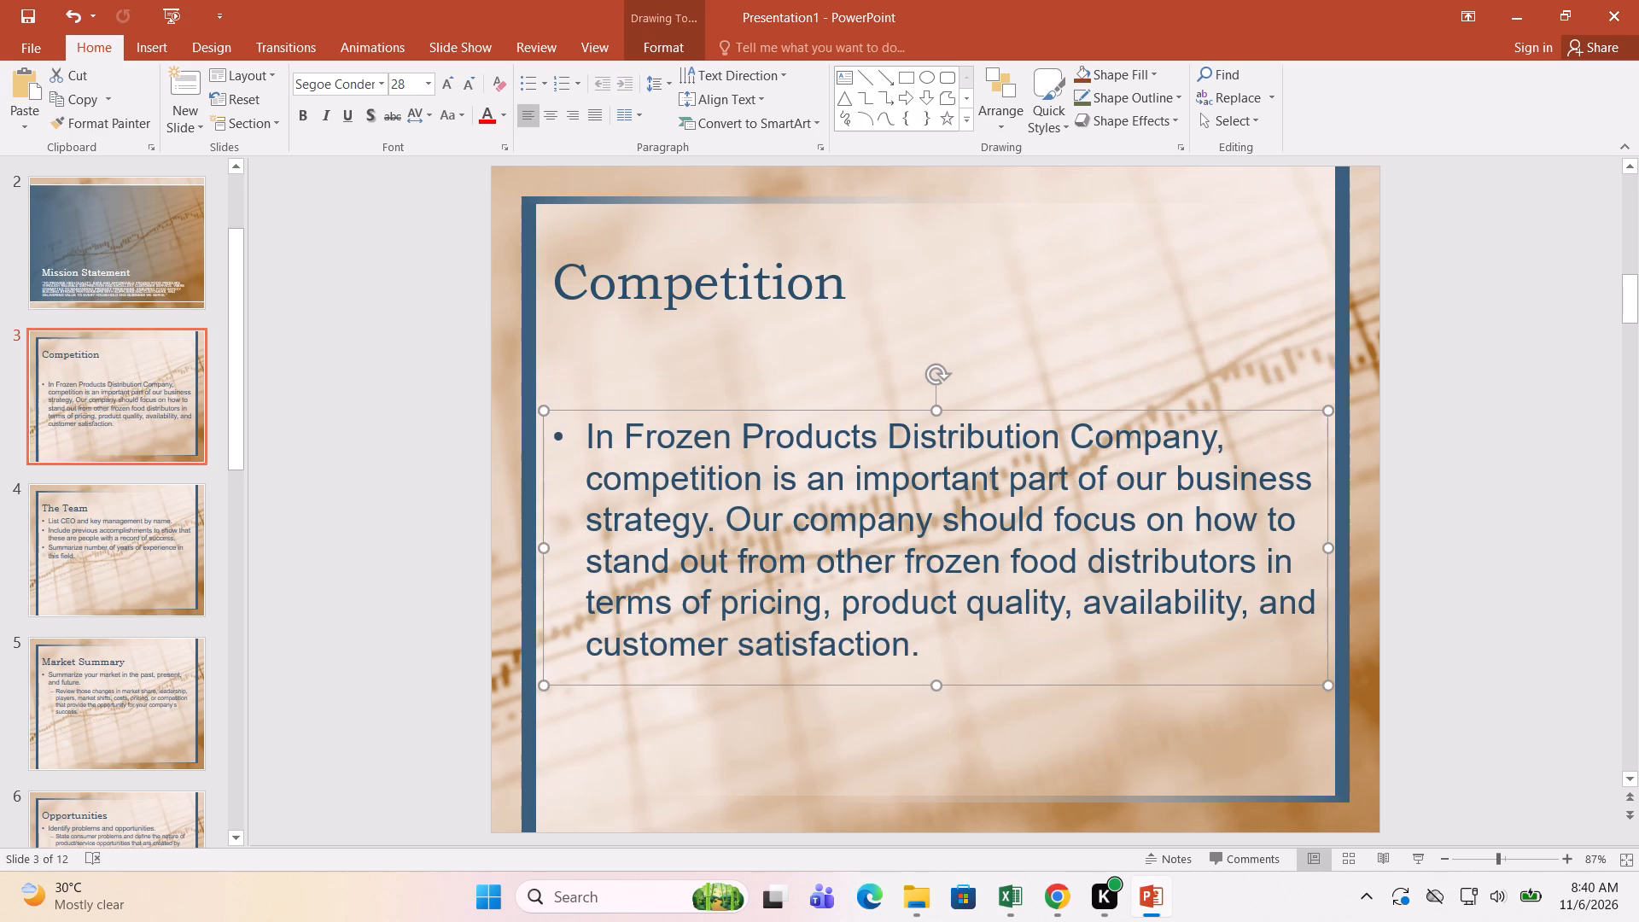
# Move the title on the Mission Statement slide up to just below the top edge of the blue background area.
pyautogui.scroll(-1, 1364, 622)
pyautogui.scroll(1, 1362, 603)
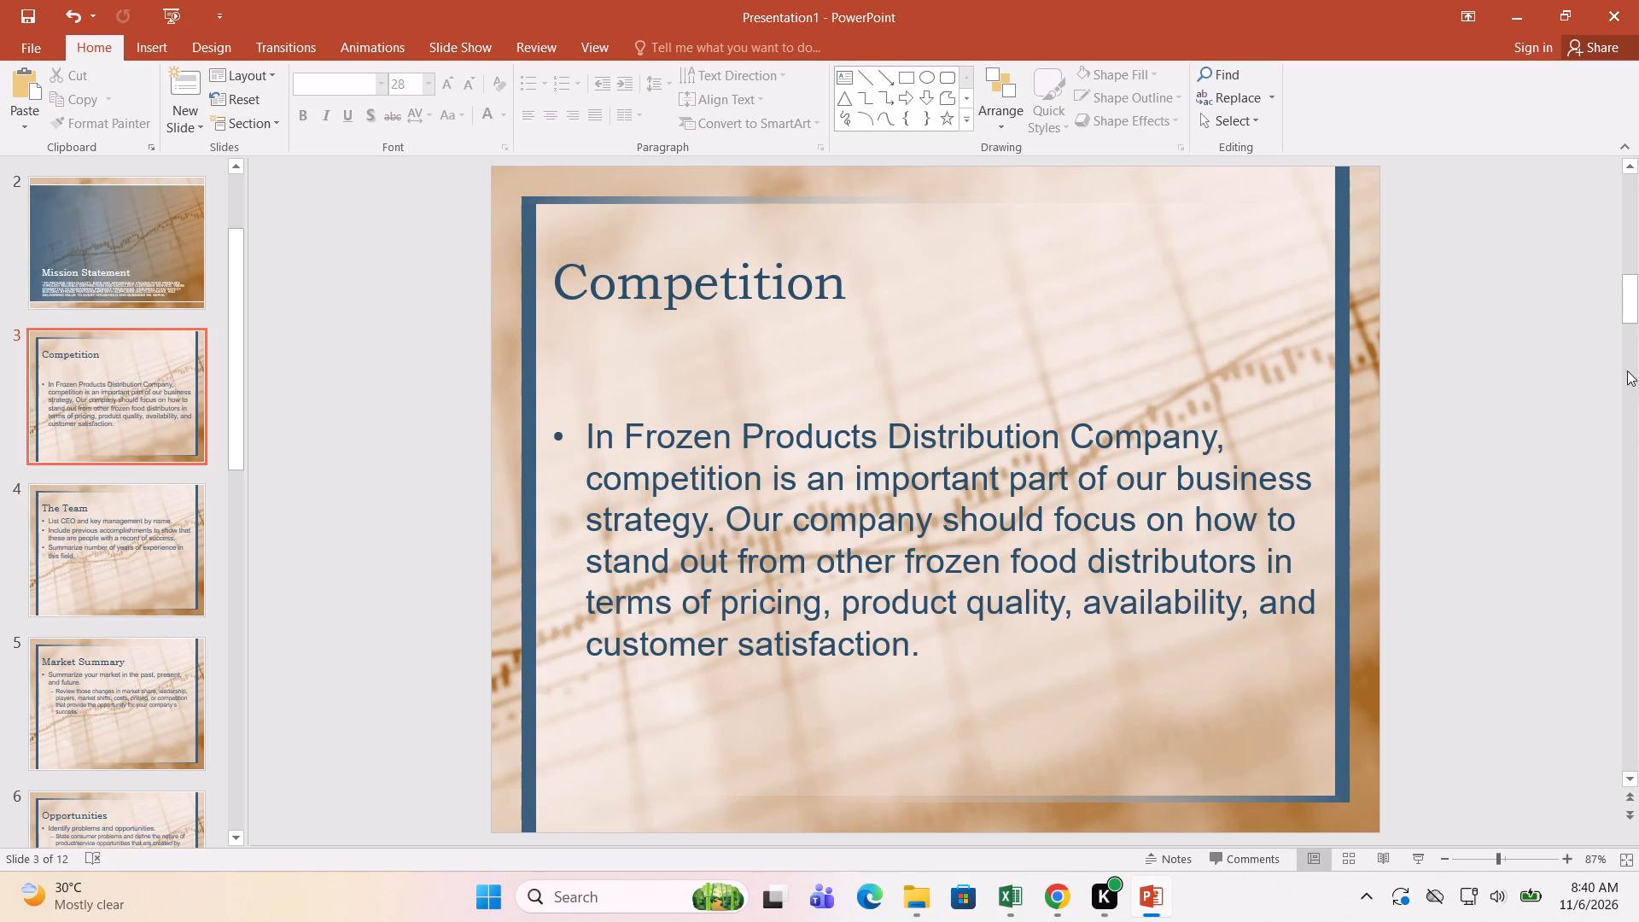
pyautogui.moveTo(1632, 303); pyautogui.dragTo(1636, 331)
pyautogui.click(135, 245)
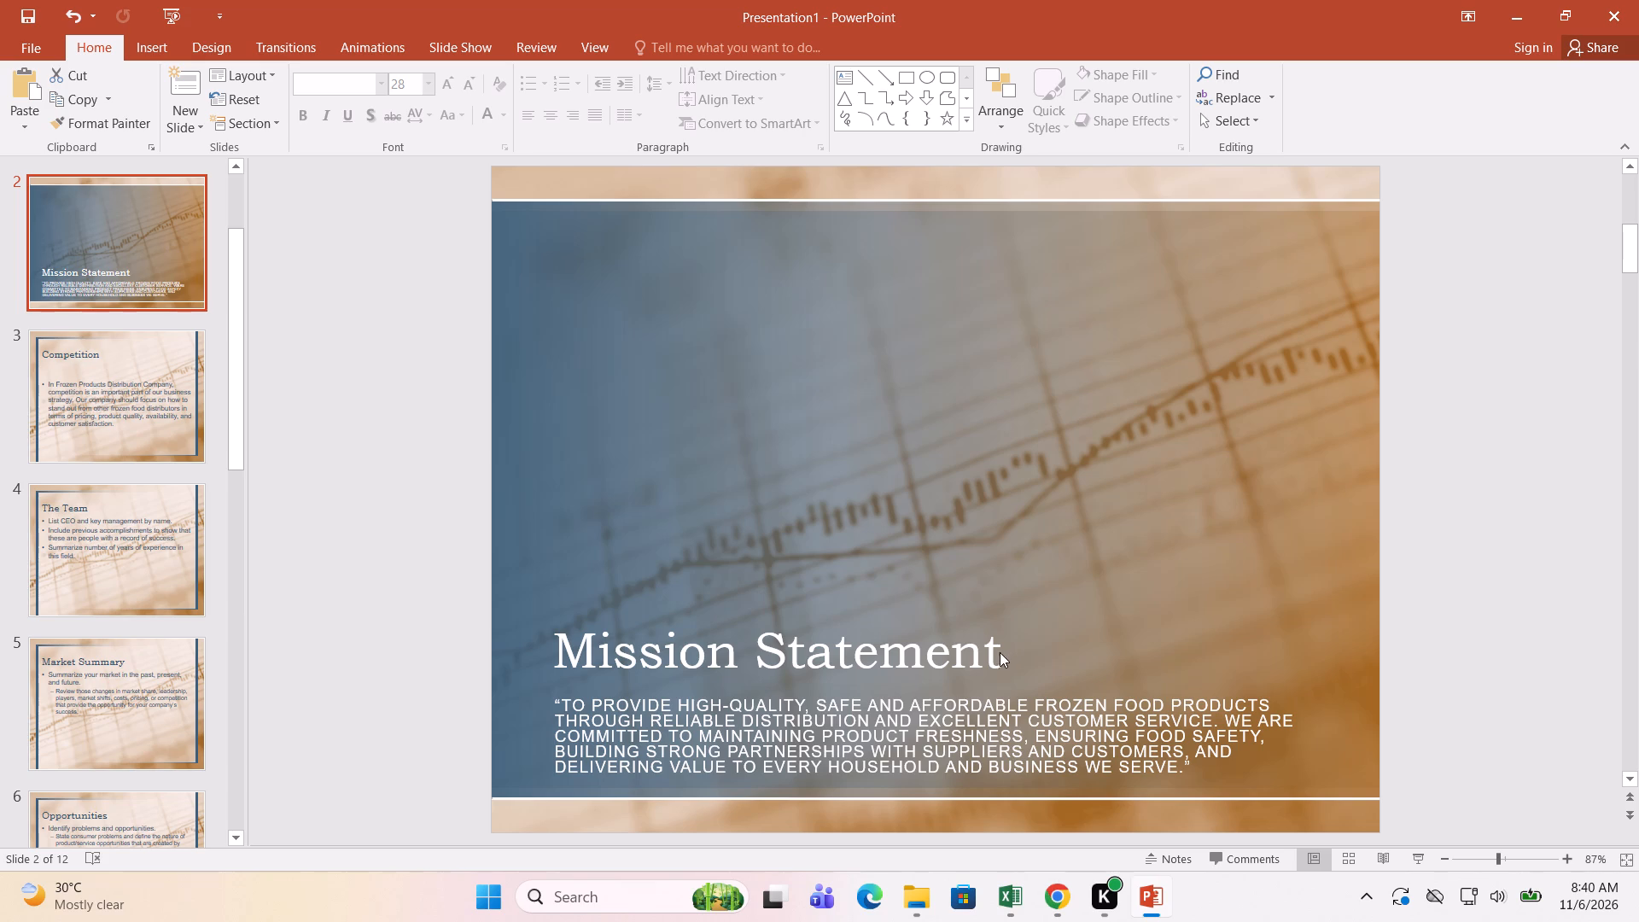
pyautogui.click(955, 659)
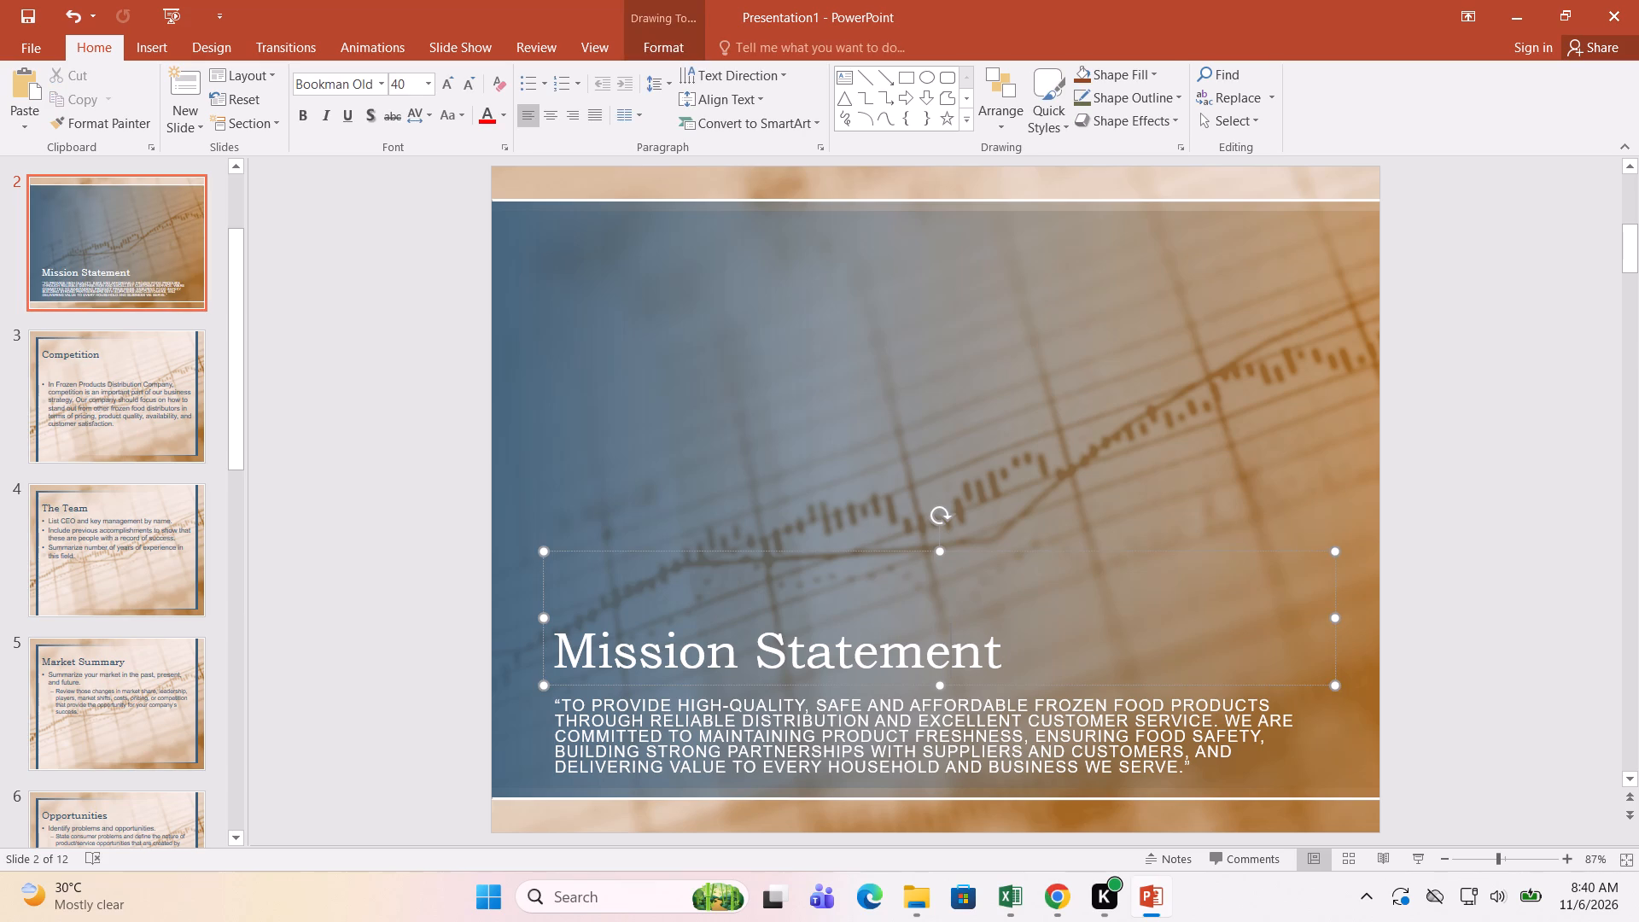
pyautogui.moveTo(910, 548); pyautogui.dragTo(903, 318)
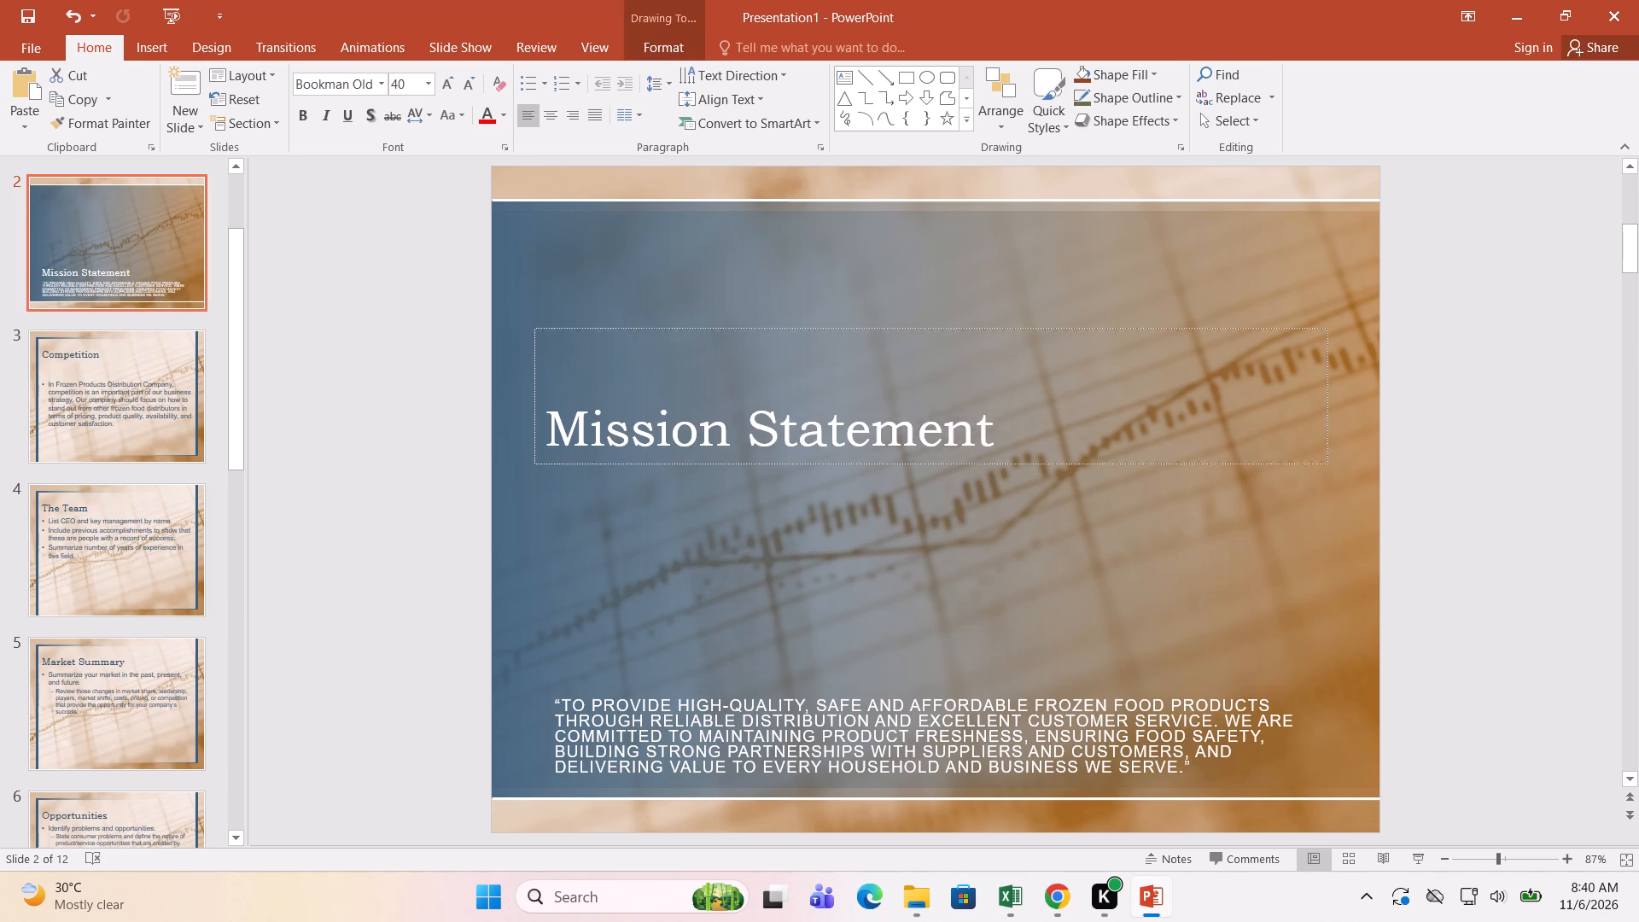
pyautogui.moveTo(903, 318); pyautogui.dragTo(897, 216)
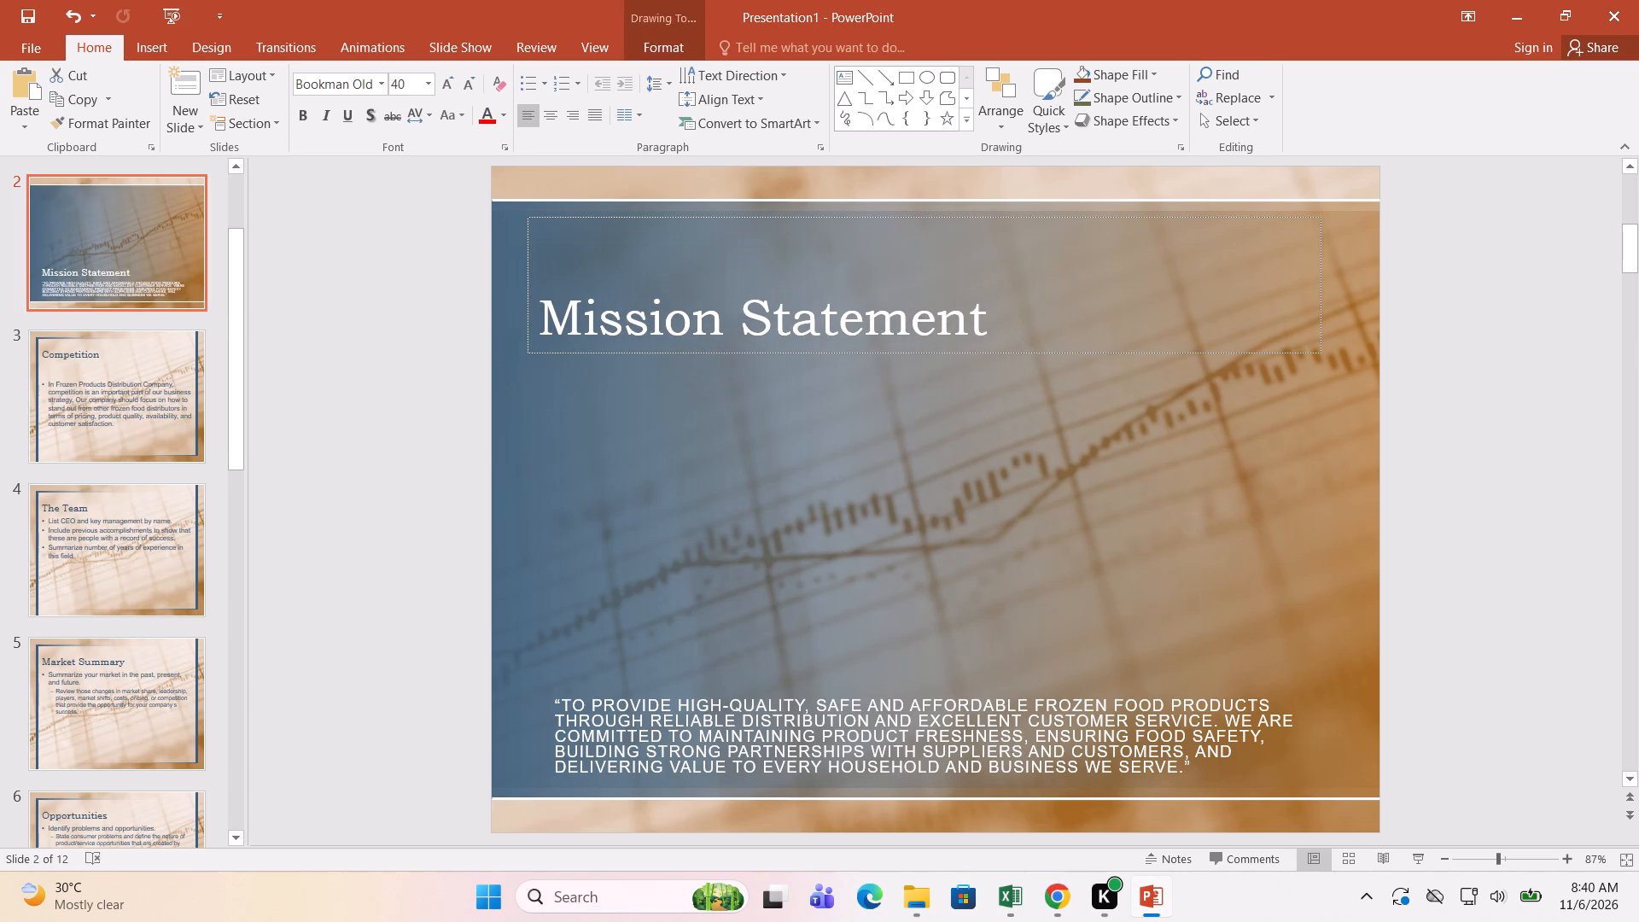
pyautogui.moveTo(897, 216); pyautogui.dragTo(901, 216)
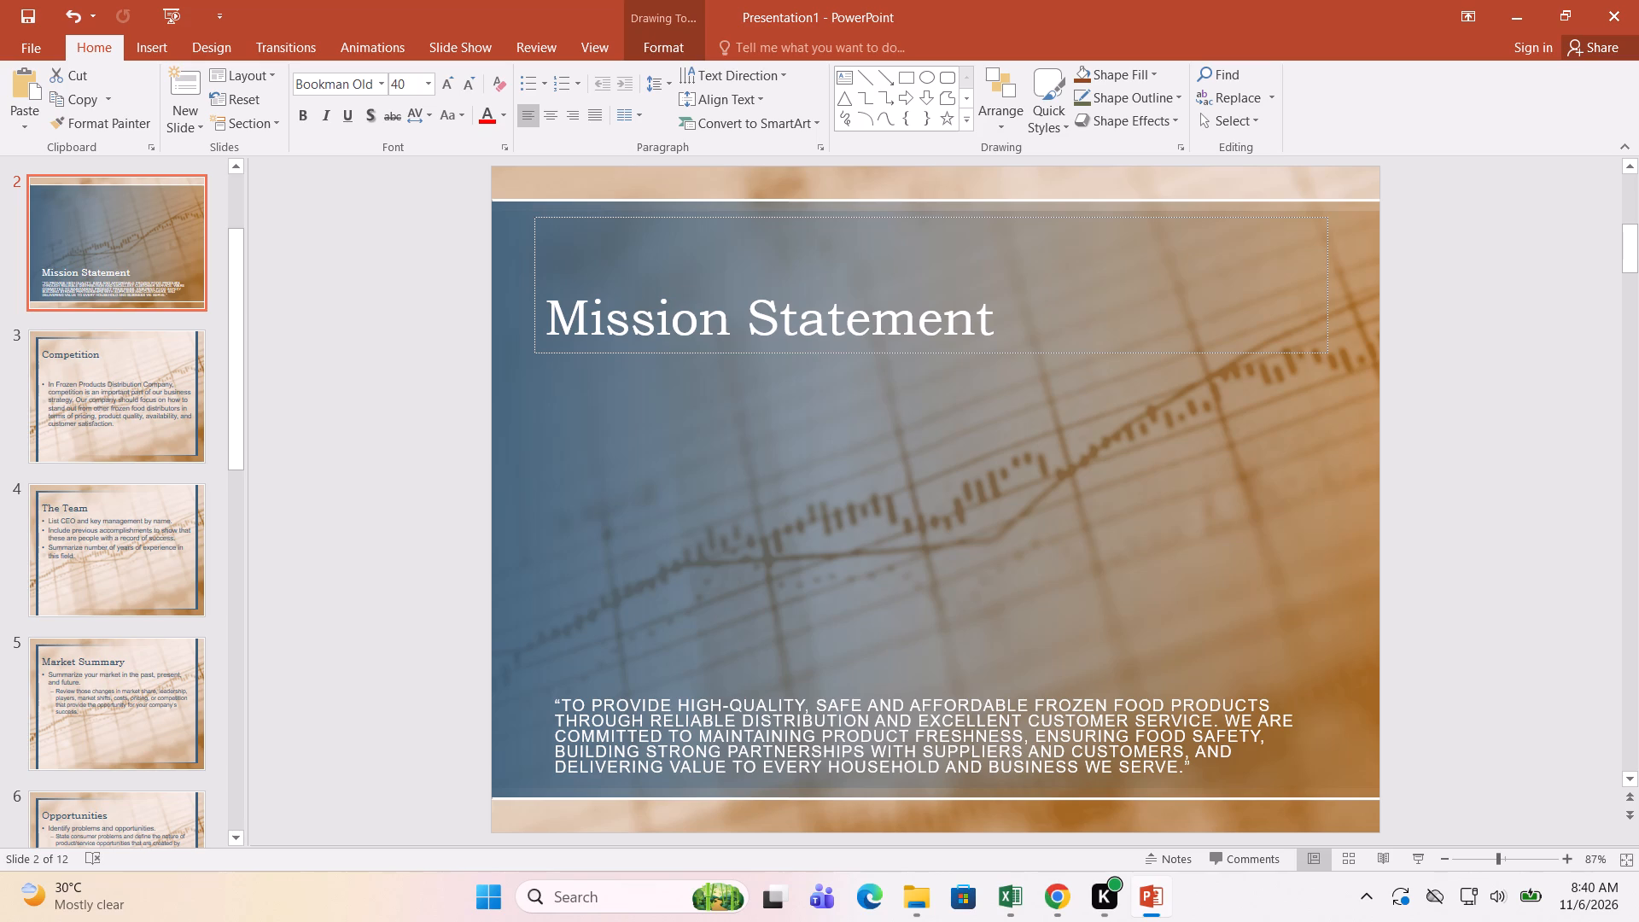
pyautogui.moveTo(901, 216); pyautogui.dragTo(899, 217)
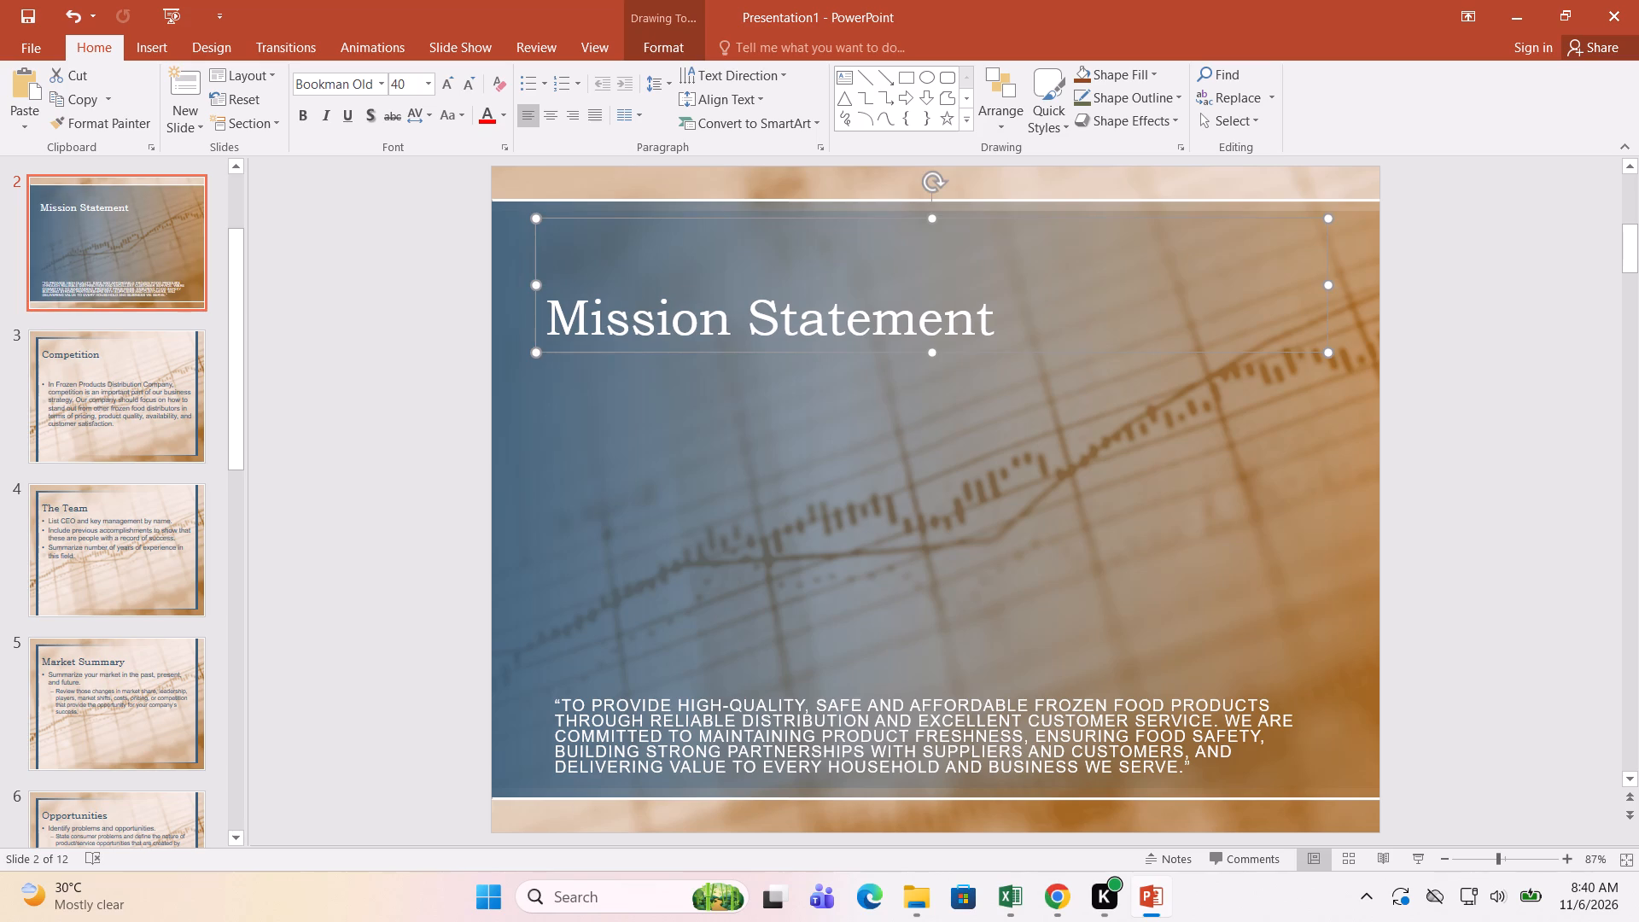
# Select the text box holding the mission statement paragraph on the Mission Statement slide.
pyautogui.click(701, 713)
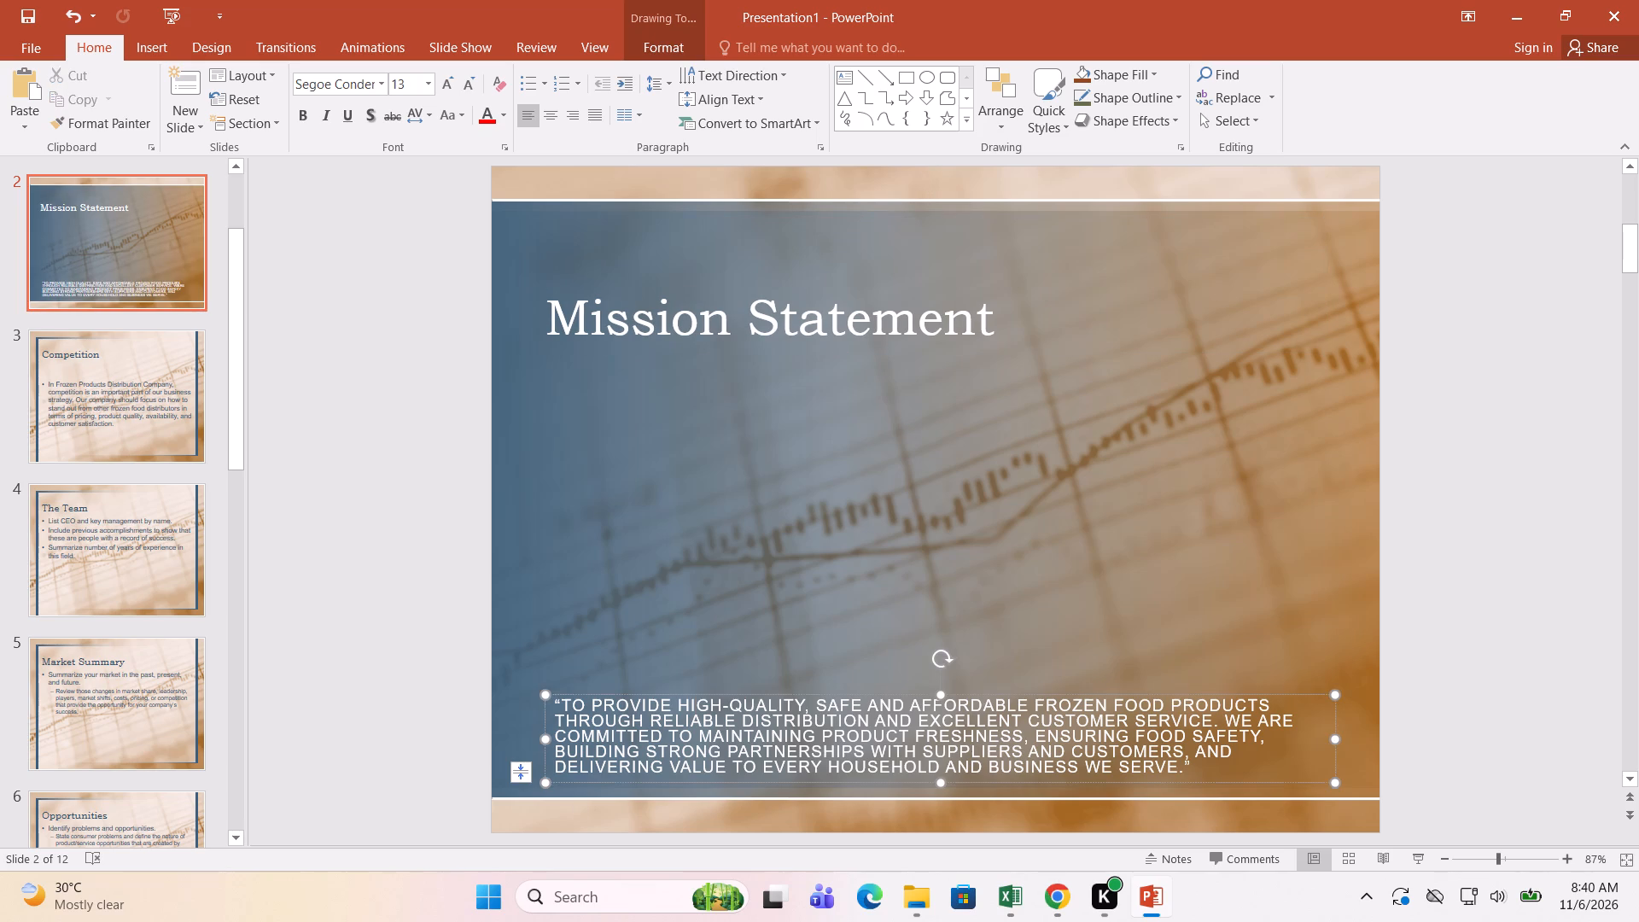
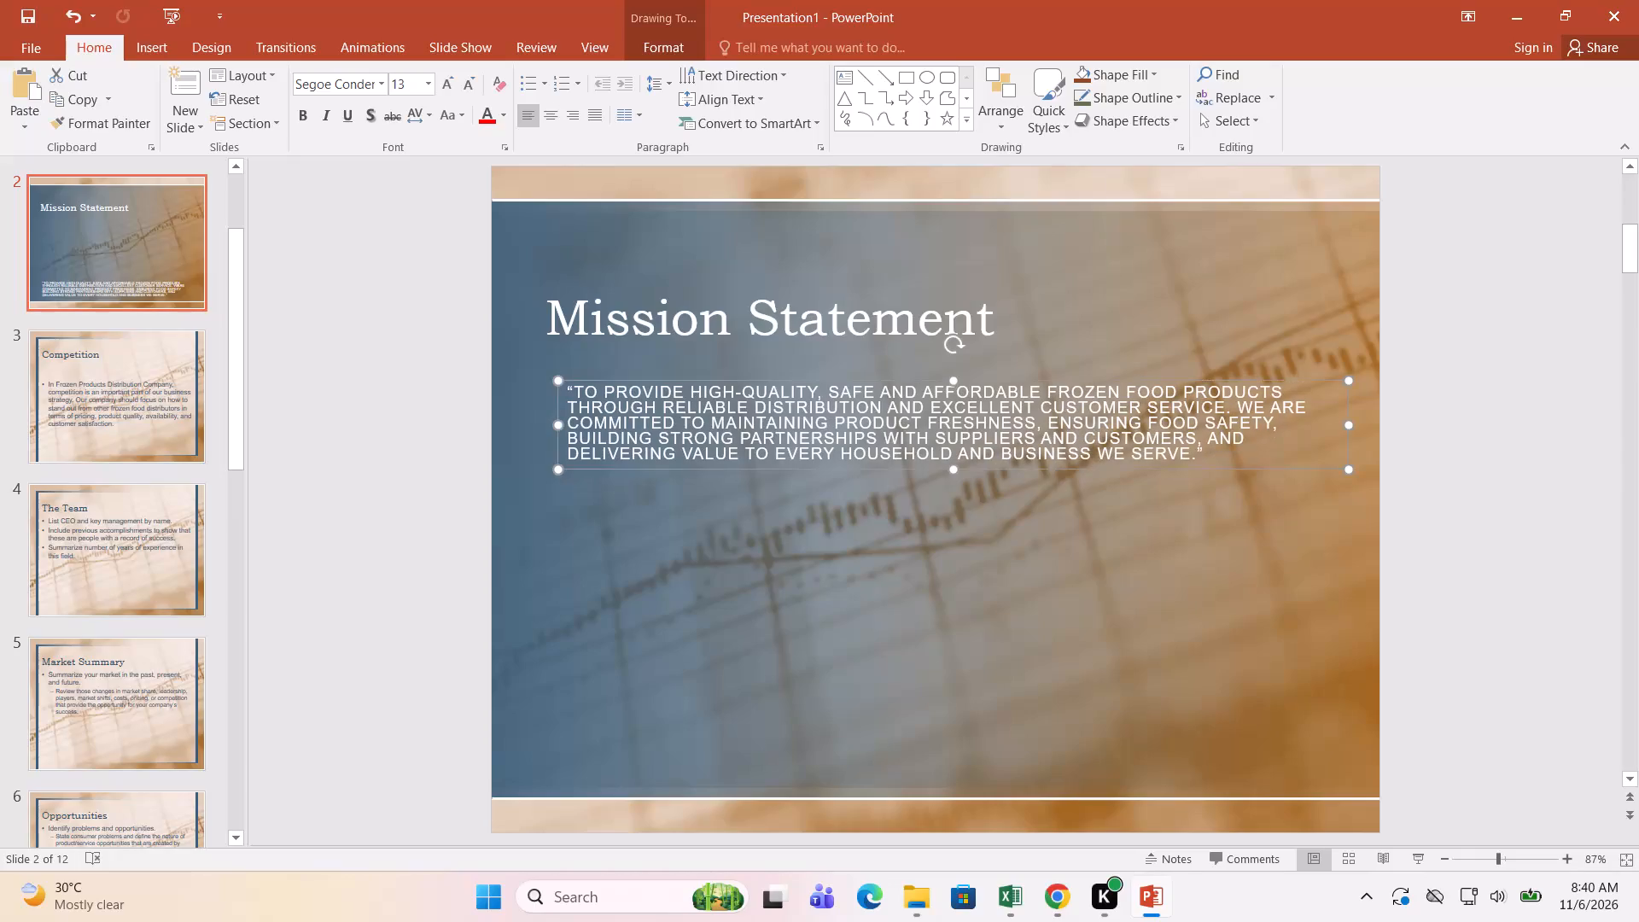
# Extend the bottom edge of the mission statement text box downward to a little above the lower edge of the blue area.
pyautogui.moveTo(954, 470); pyautogui.dragTo(946, 569)
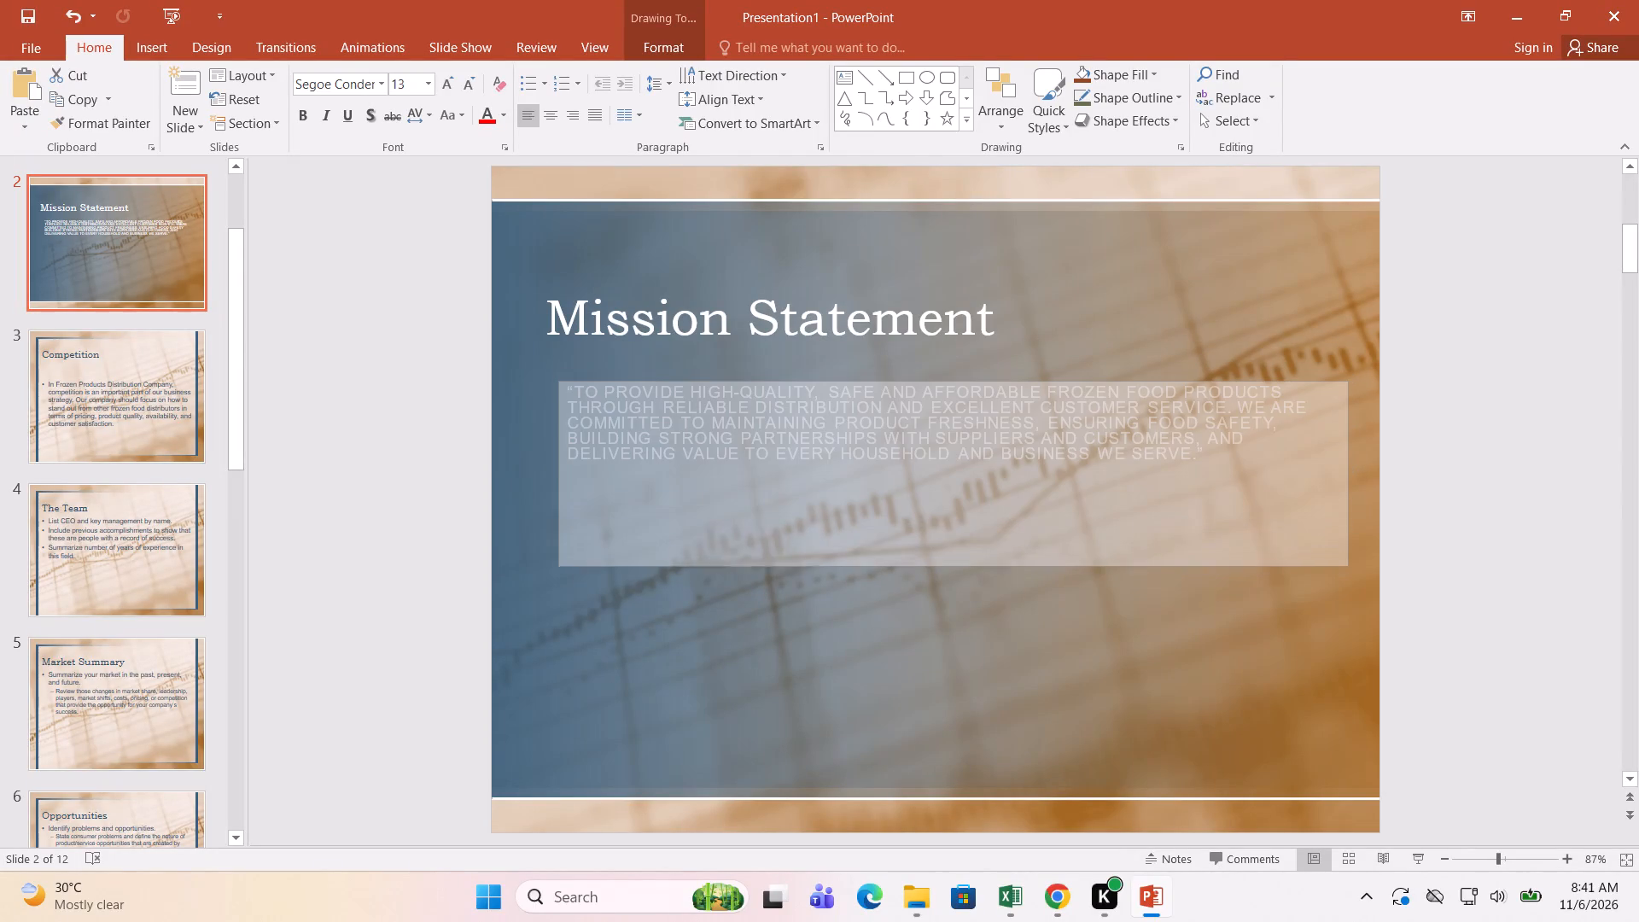
pyautogui.moveTo(946, 569); pyautogui.dragTo(946, 570)
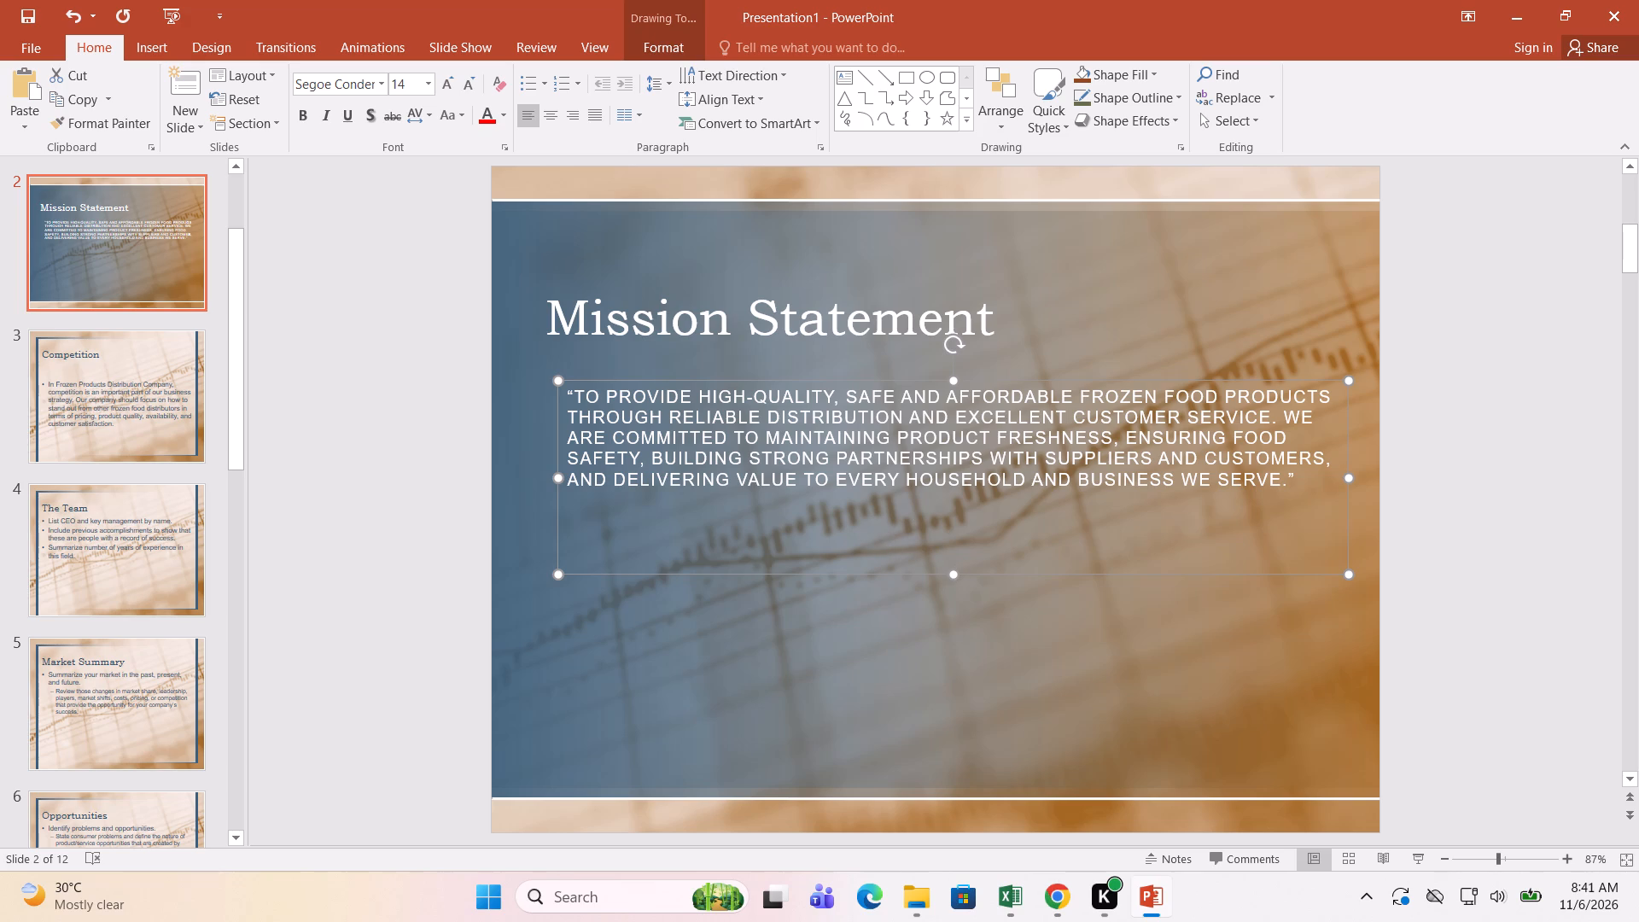
pyautogui.moveTo(956, 579); pyautogui.dragTo(955, 710)
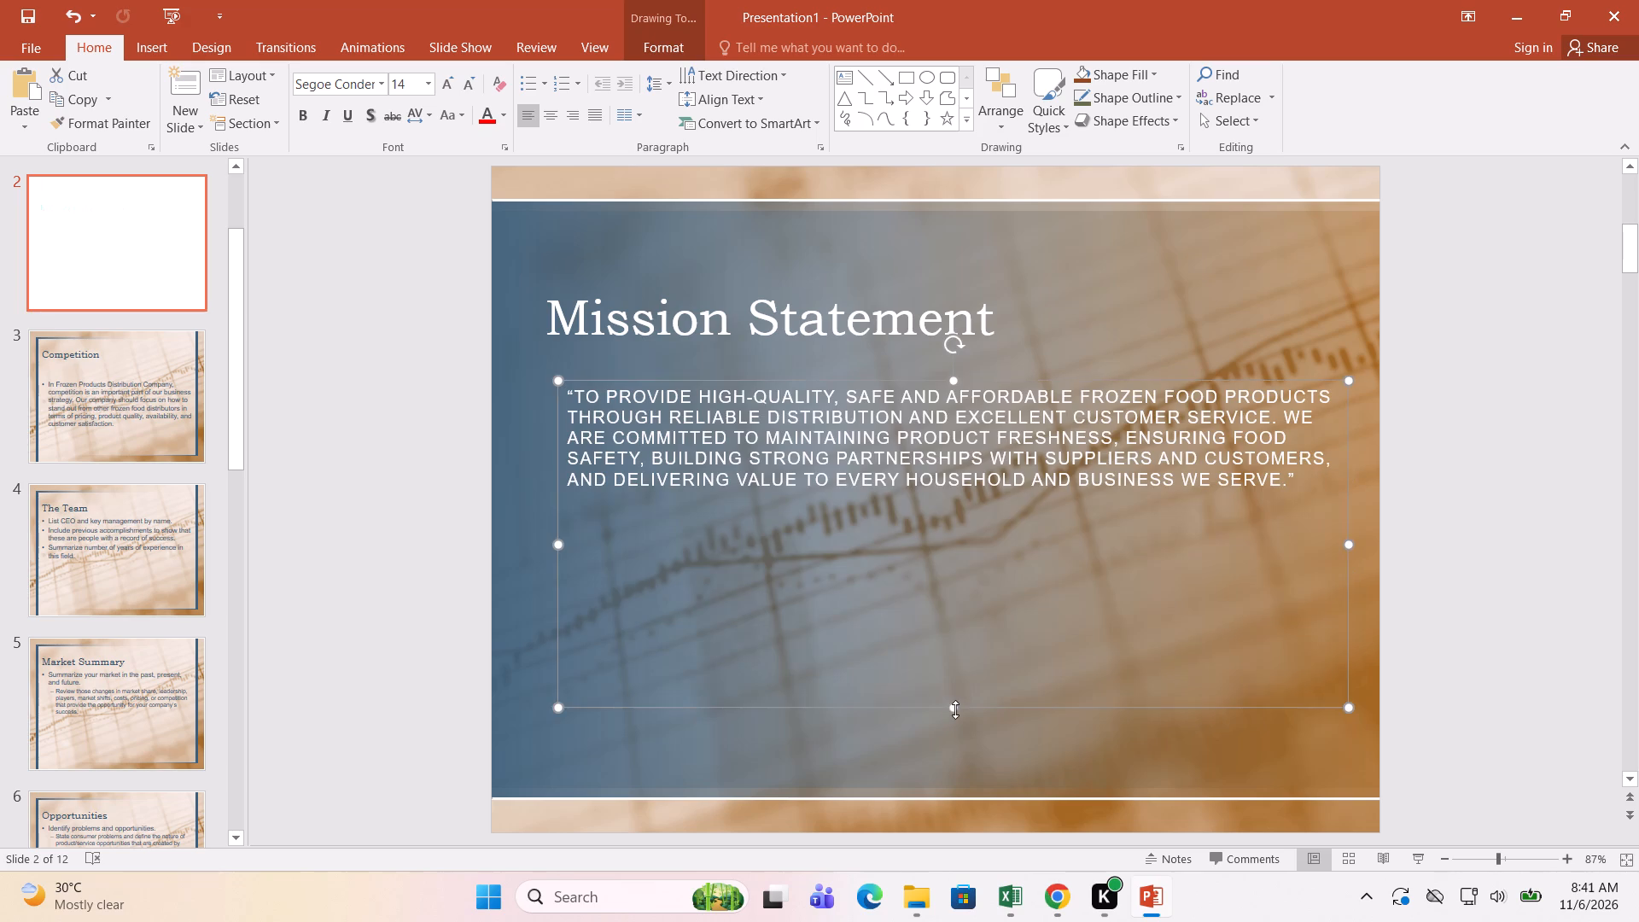
# Set the font size of the whole mission statement paragraph to 20.
pyautogui.click(944, 555)
pyautogui.moveTo(1194, 512); pyautogui.dragTo(559, 369)
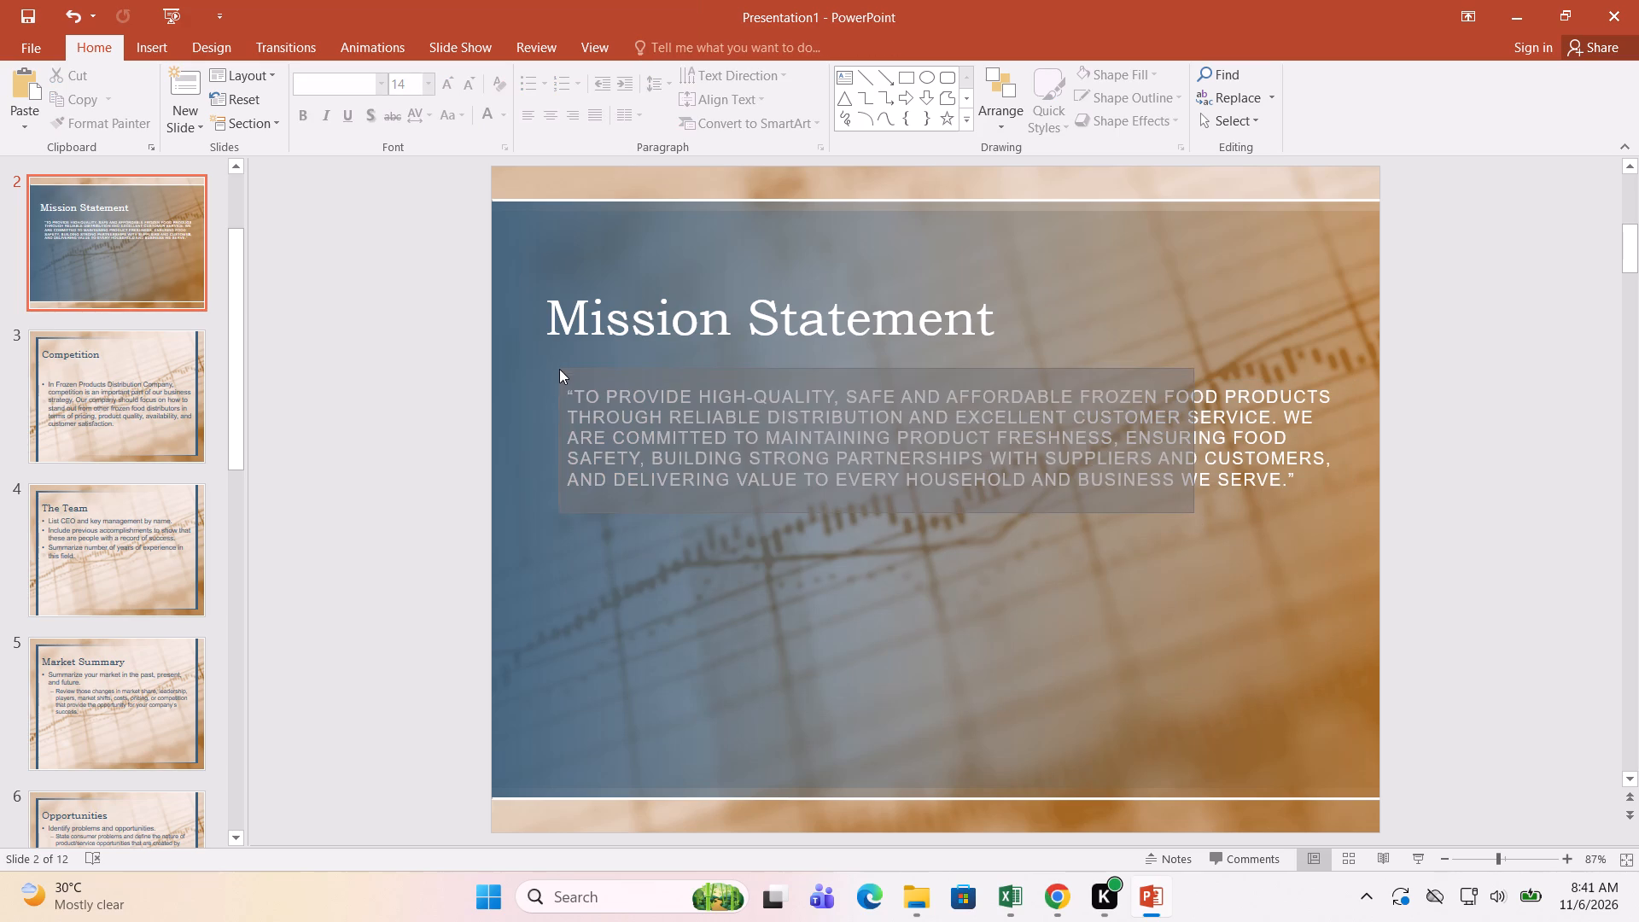
pyautogui.moveTo(559, 369); pyautogui.dragTo(578, 399)
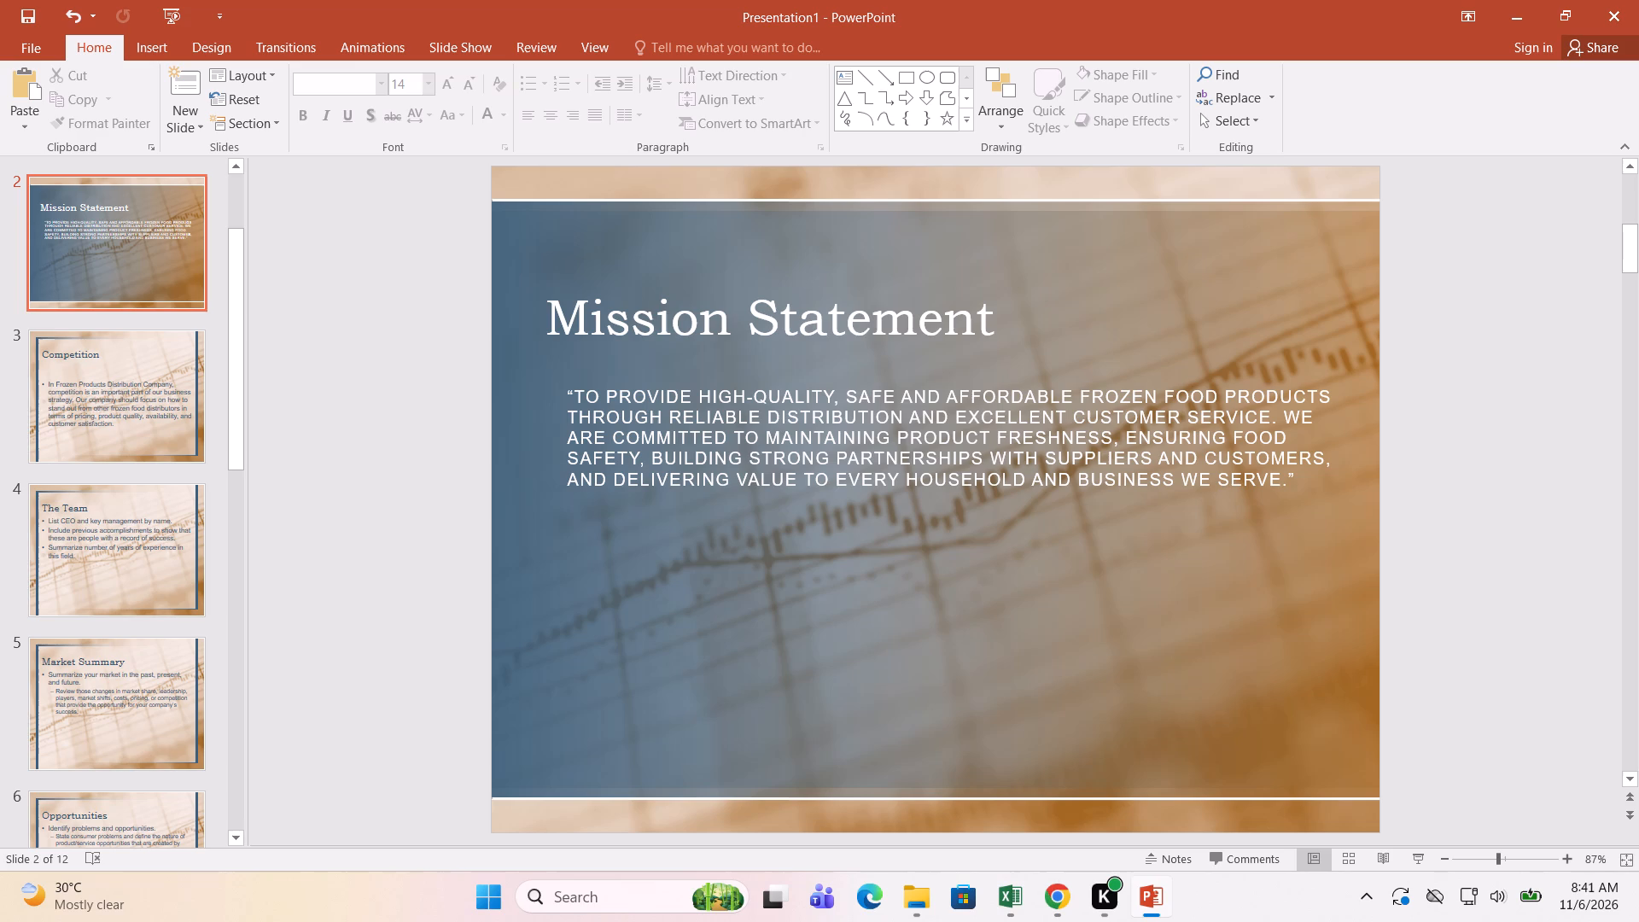
pyautogui.moveTo(568, 390); pyautogui.dragTo(1307, 516)
pyautogui.click(413, 85)
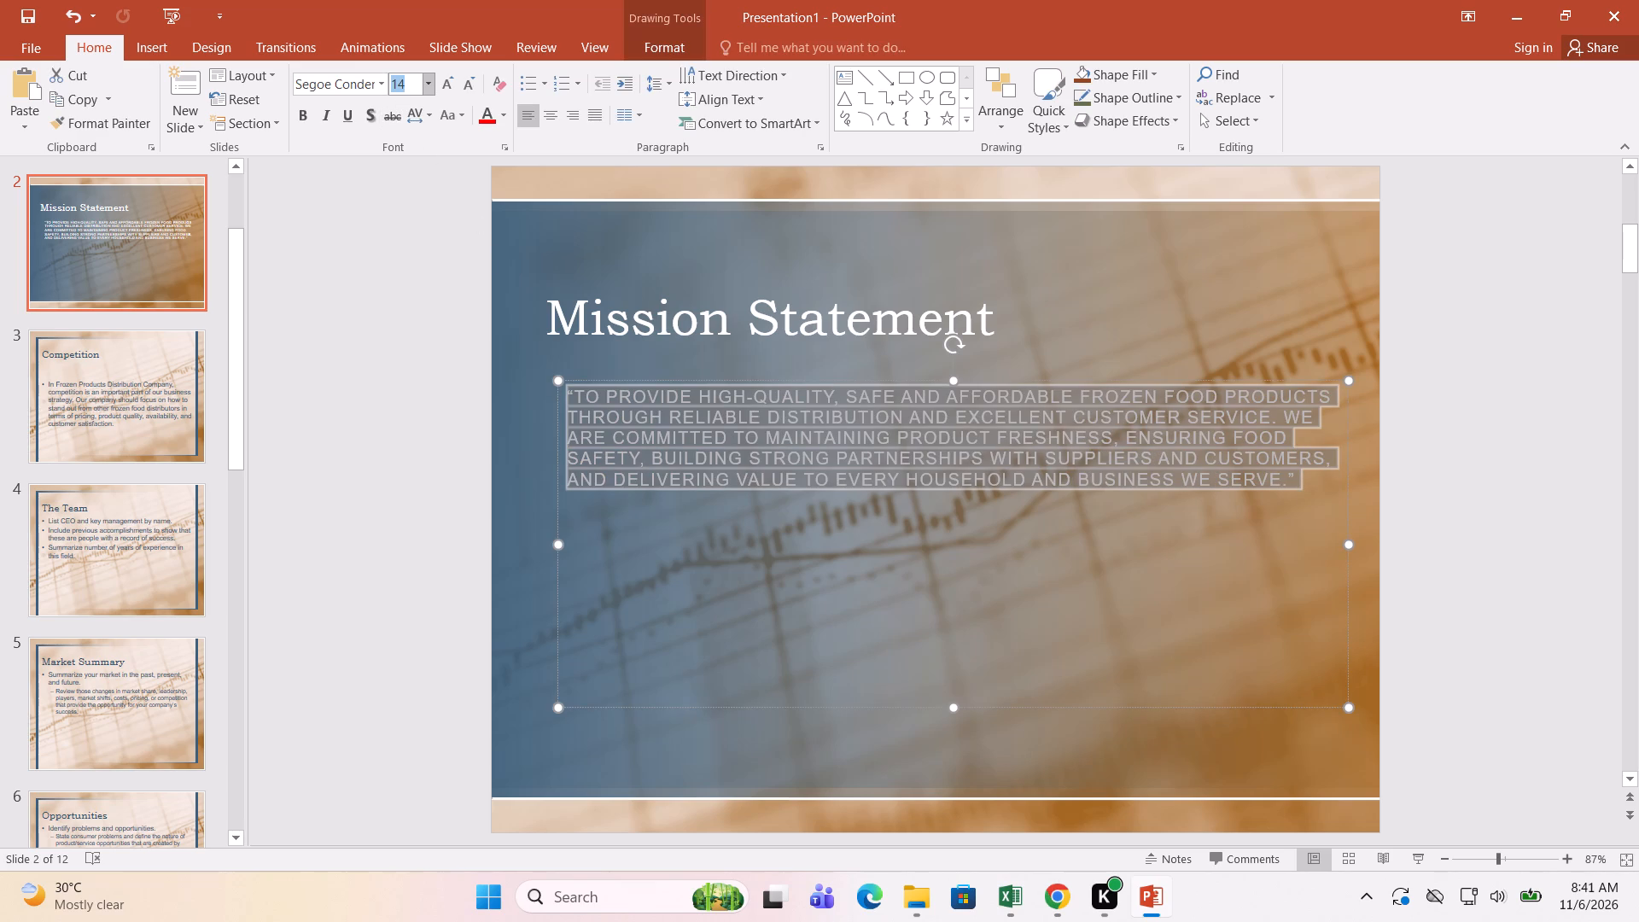
pyautogui.write('20')
pyautogui.press('Return')
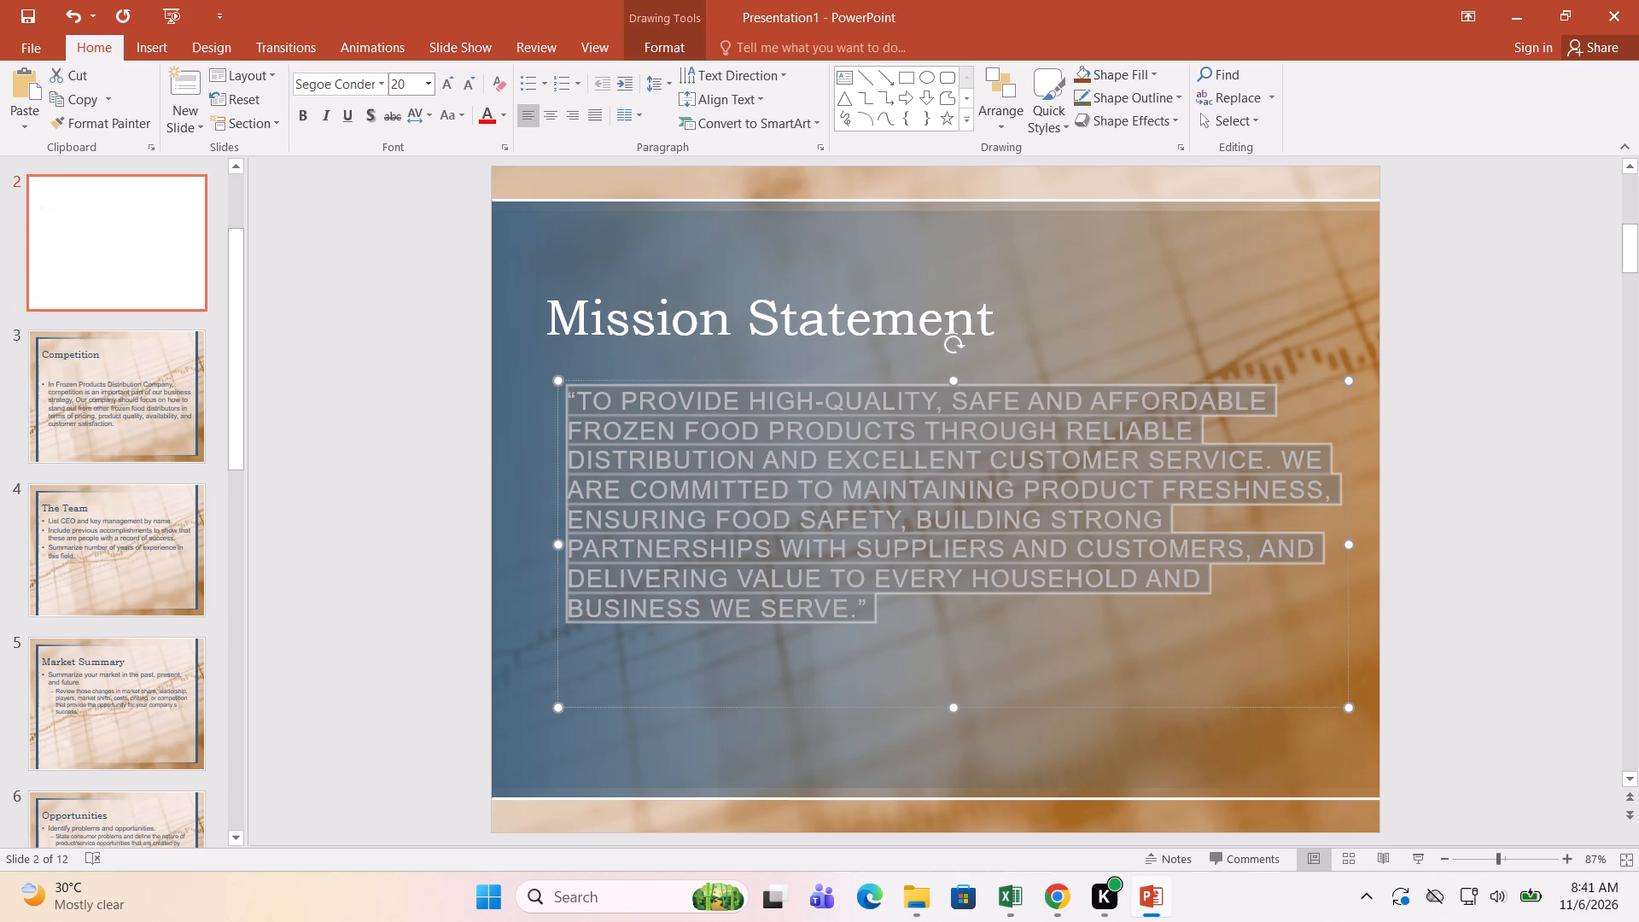
pyautogui.click(540, 646)
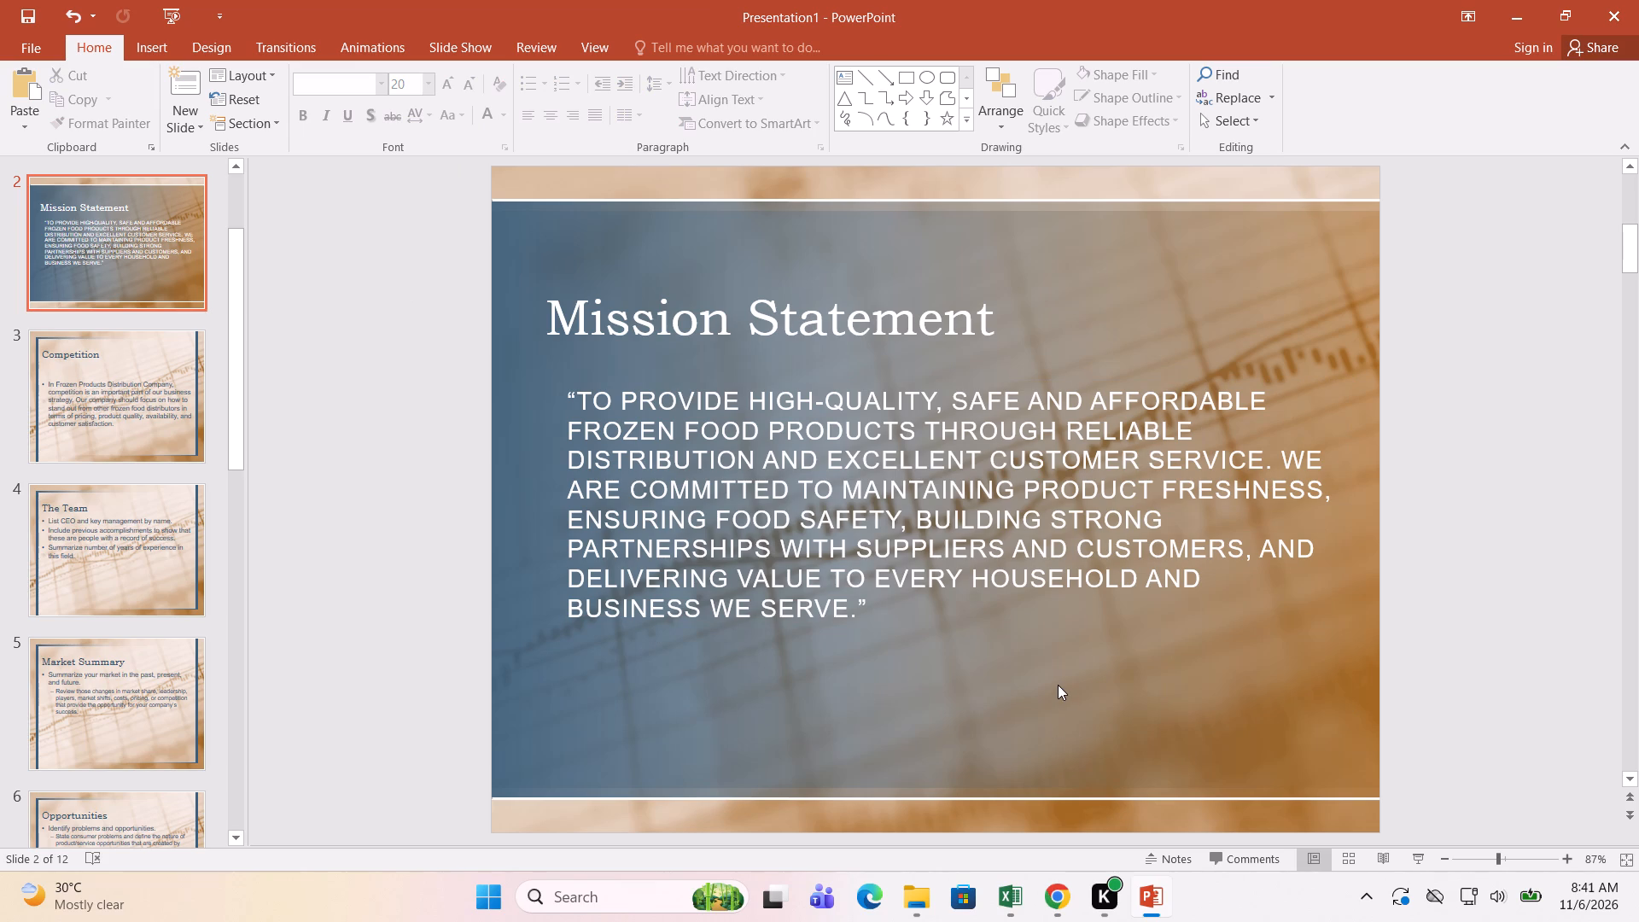
# Delete the word "Mashin" from the title on the first slide, leaving the rest of the title in place.
pyautogui.scroll(-2, 1088, 685)
pyautogui.scroll(4, 1092, 672)
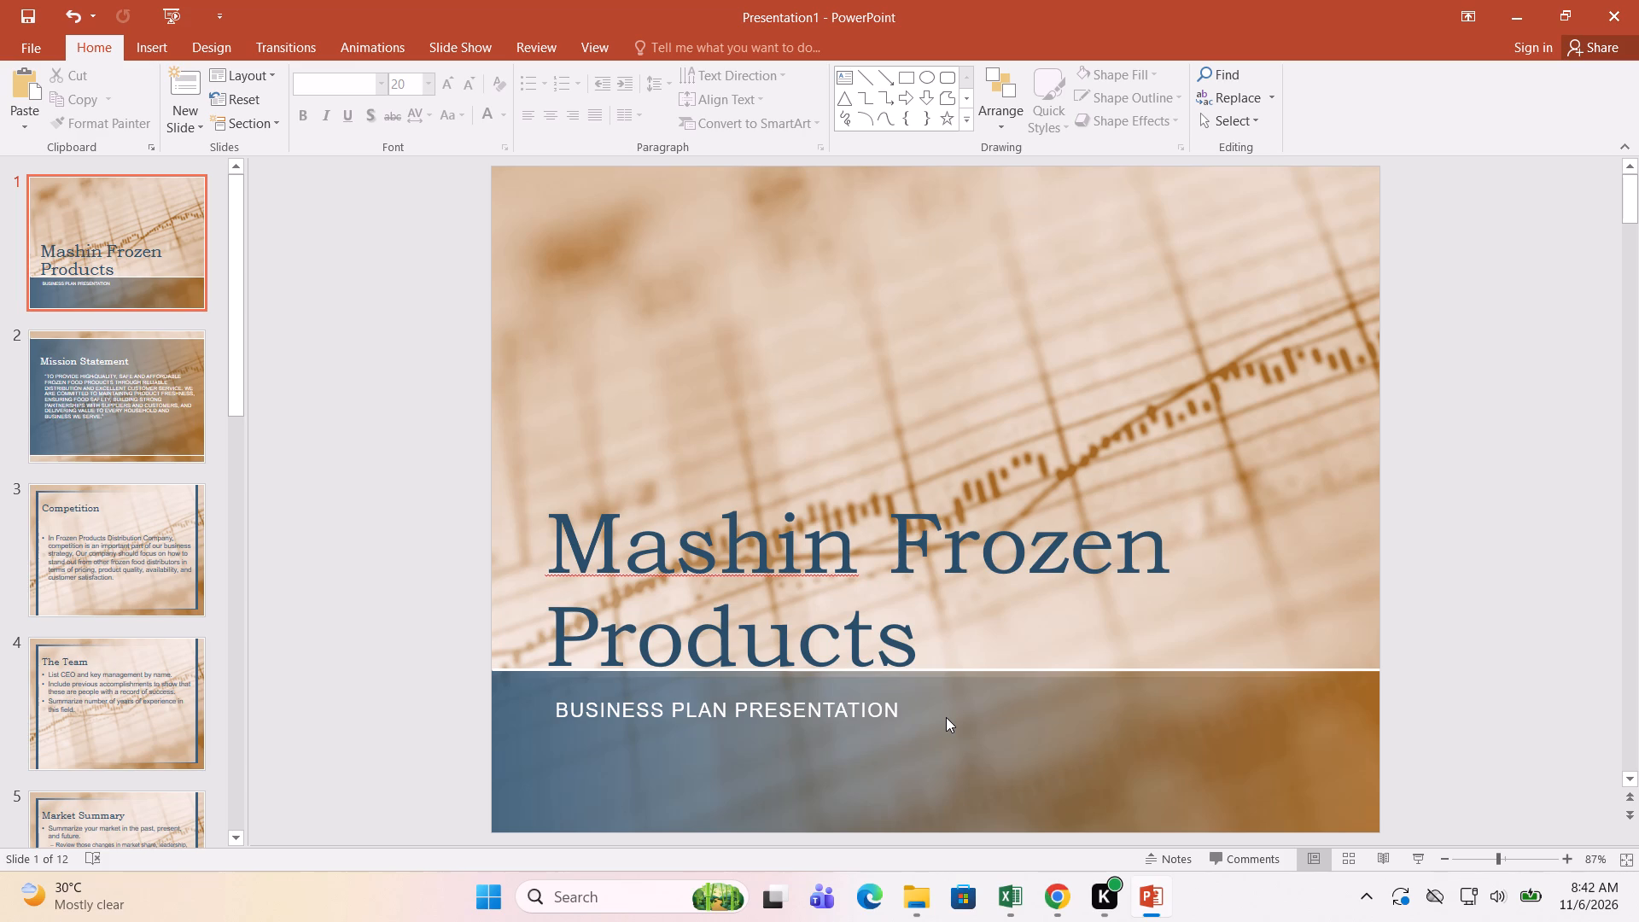
pyautogui.moveTo(854, 565); pyautogui.dragTo(610, 563)
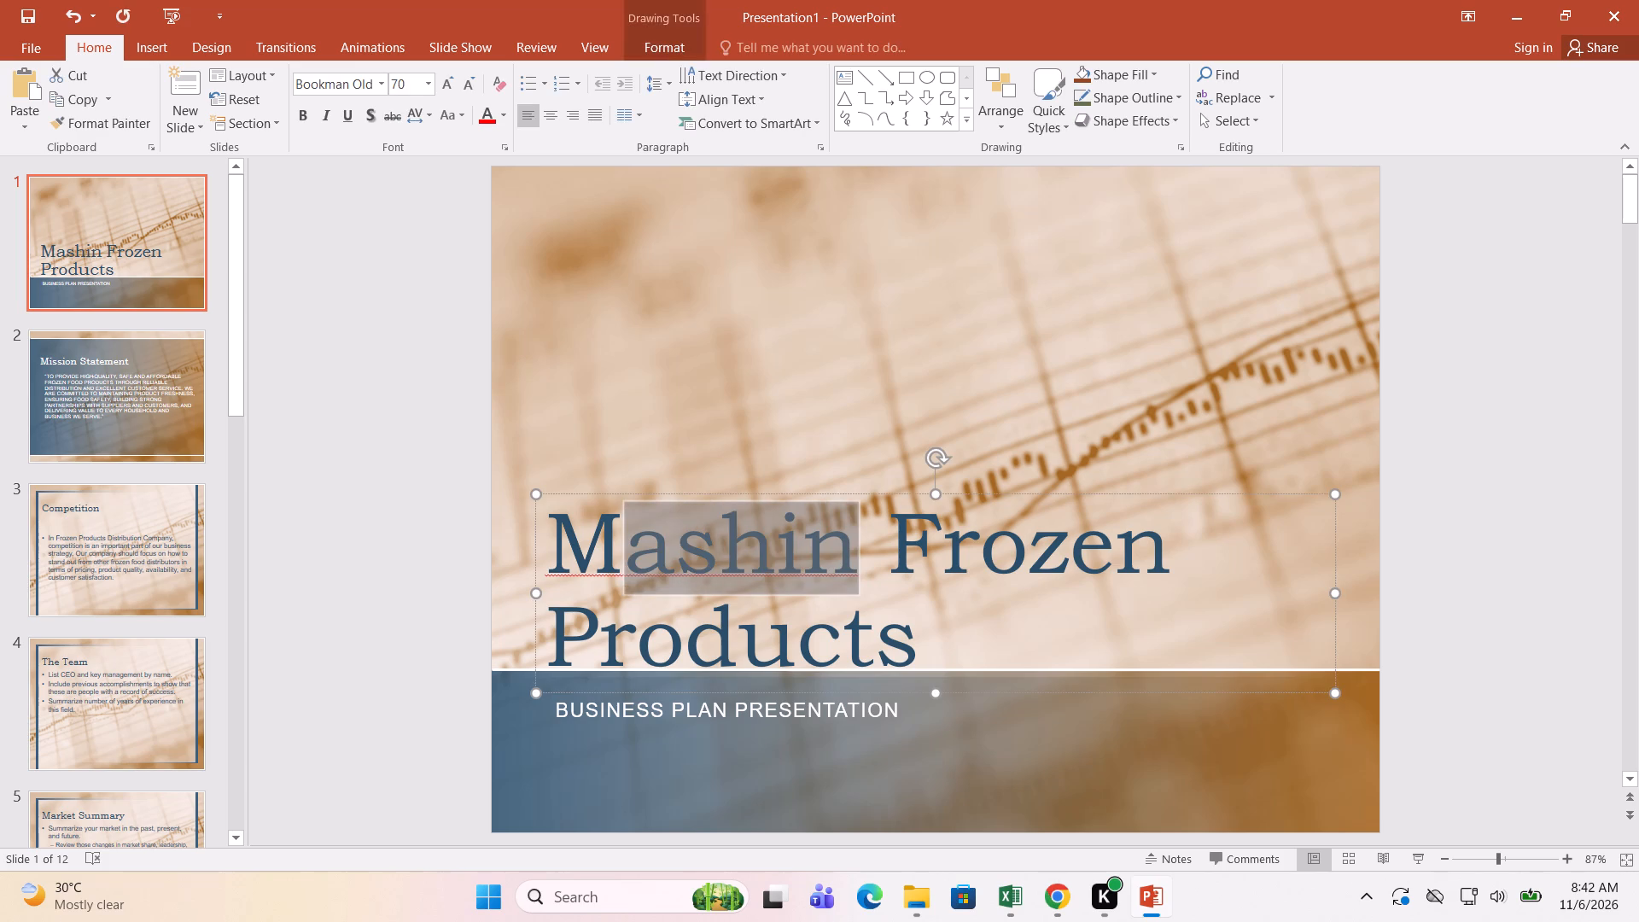
pyautogui.moveTo(610, 563); pyautogui.dragTo(520, 568)
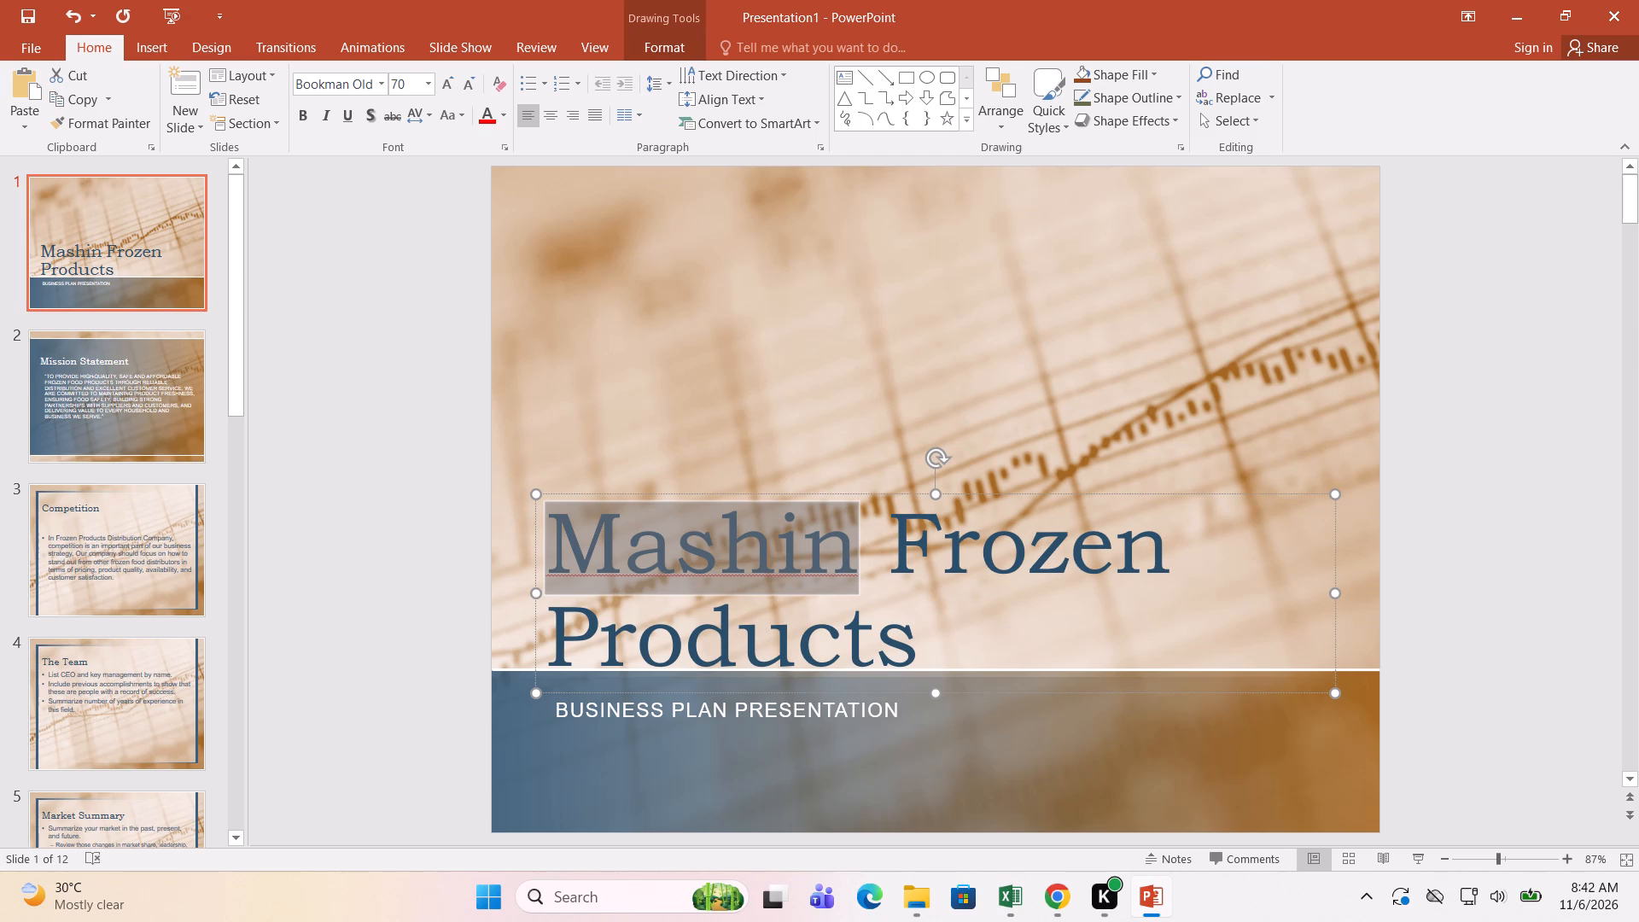
pyautogui.hotkey('shift', '_')
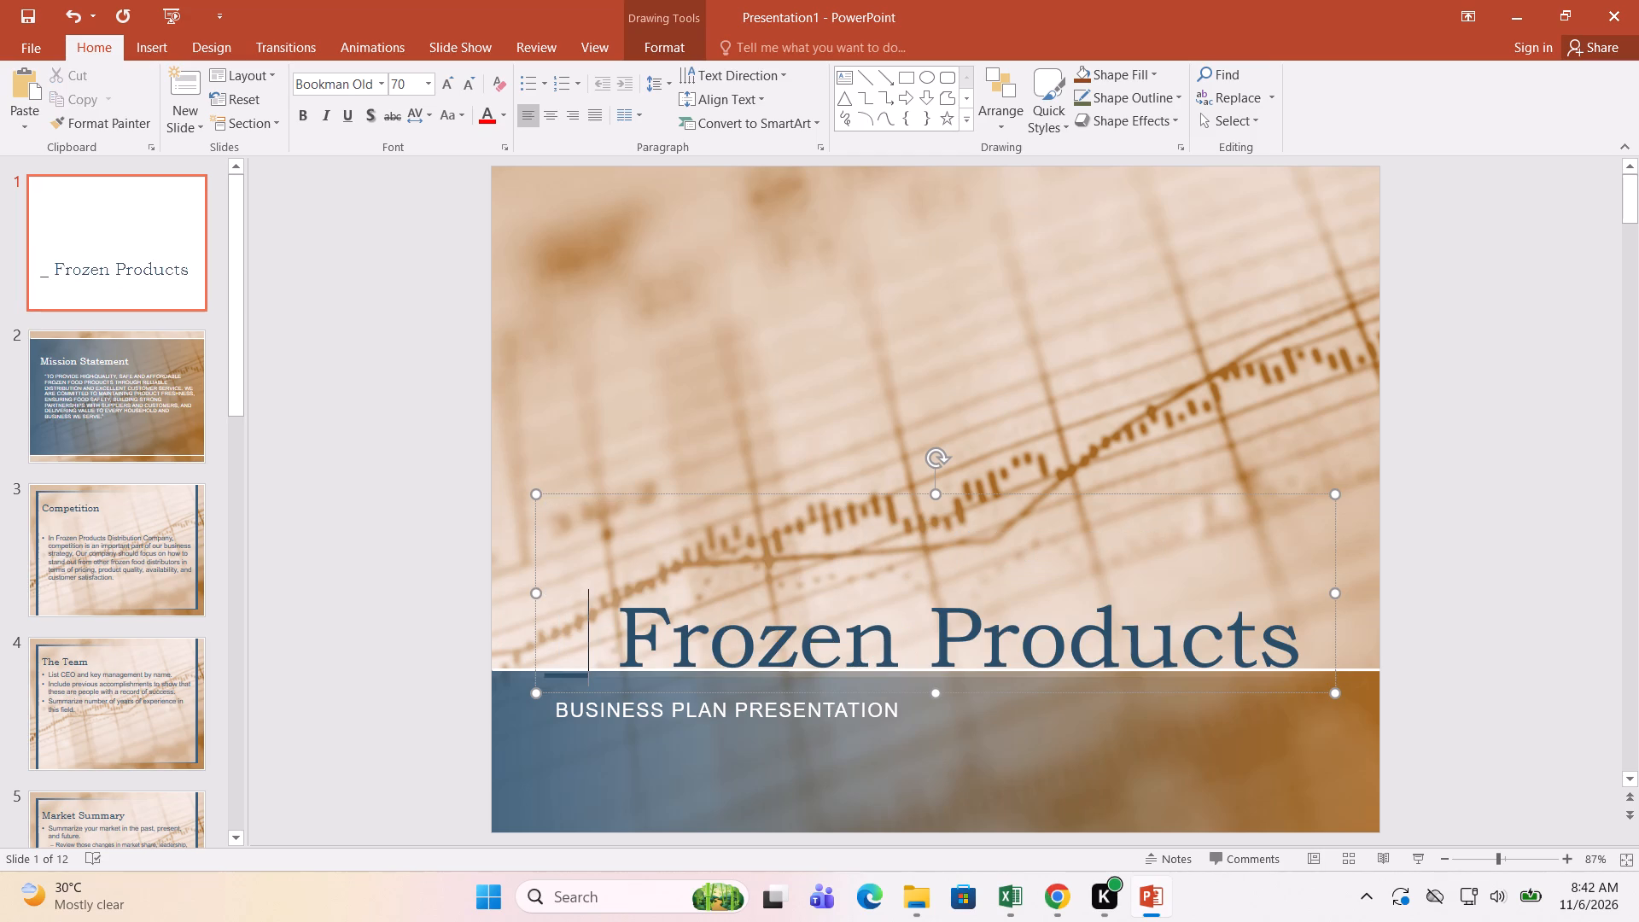
pyautogui.press('BackSpace')
pyautogui.press('BackSpace')
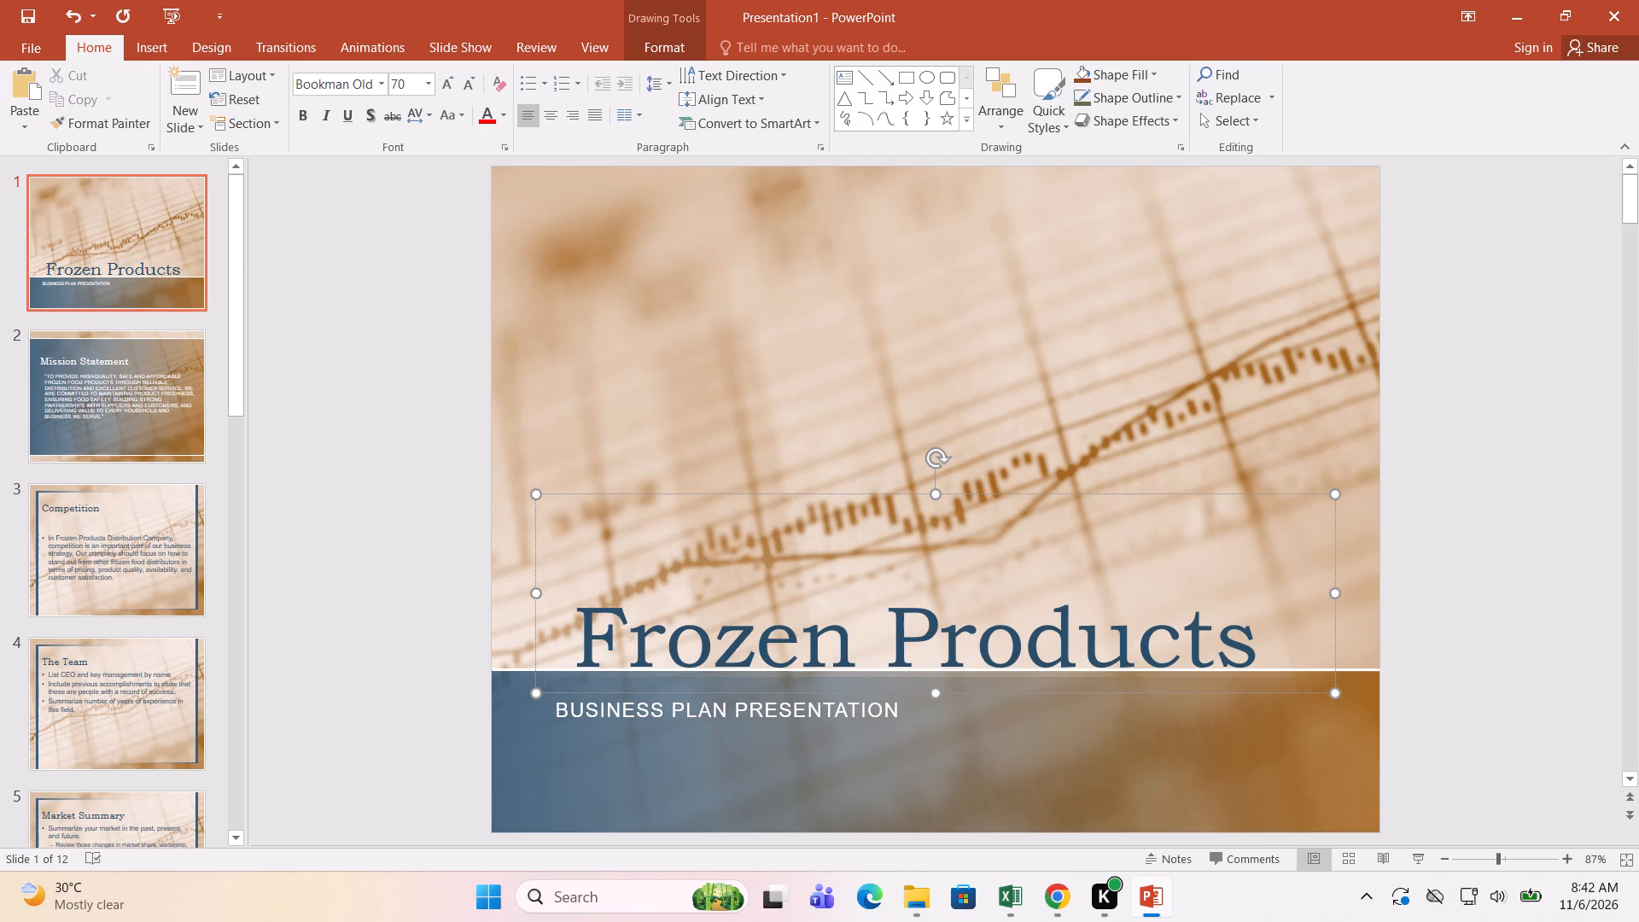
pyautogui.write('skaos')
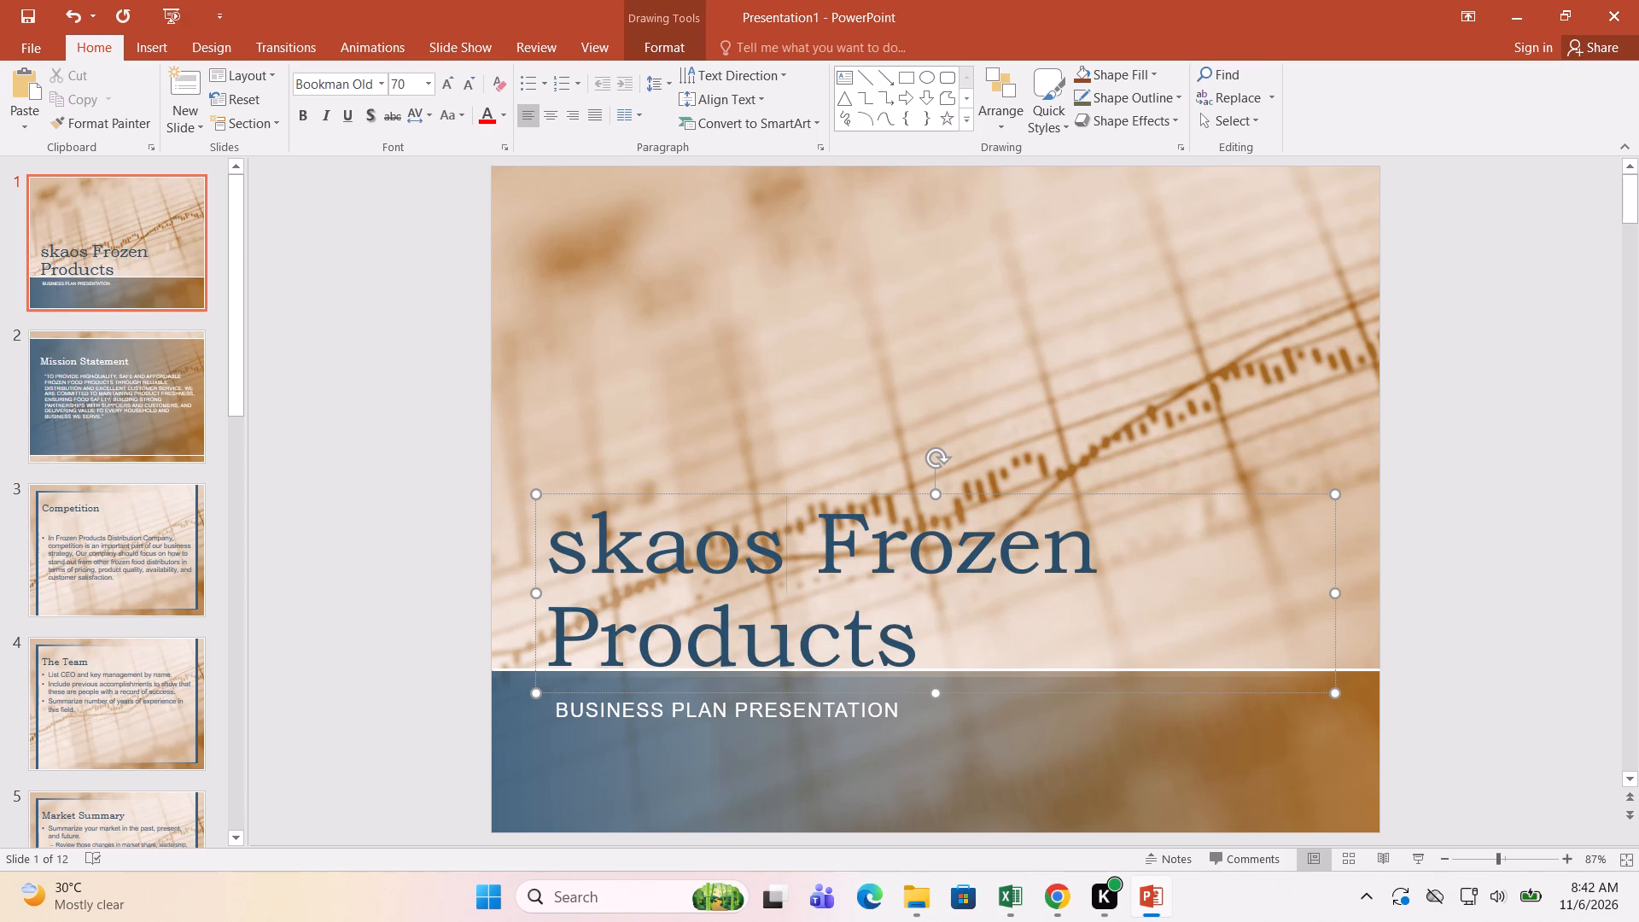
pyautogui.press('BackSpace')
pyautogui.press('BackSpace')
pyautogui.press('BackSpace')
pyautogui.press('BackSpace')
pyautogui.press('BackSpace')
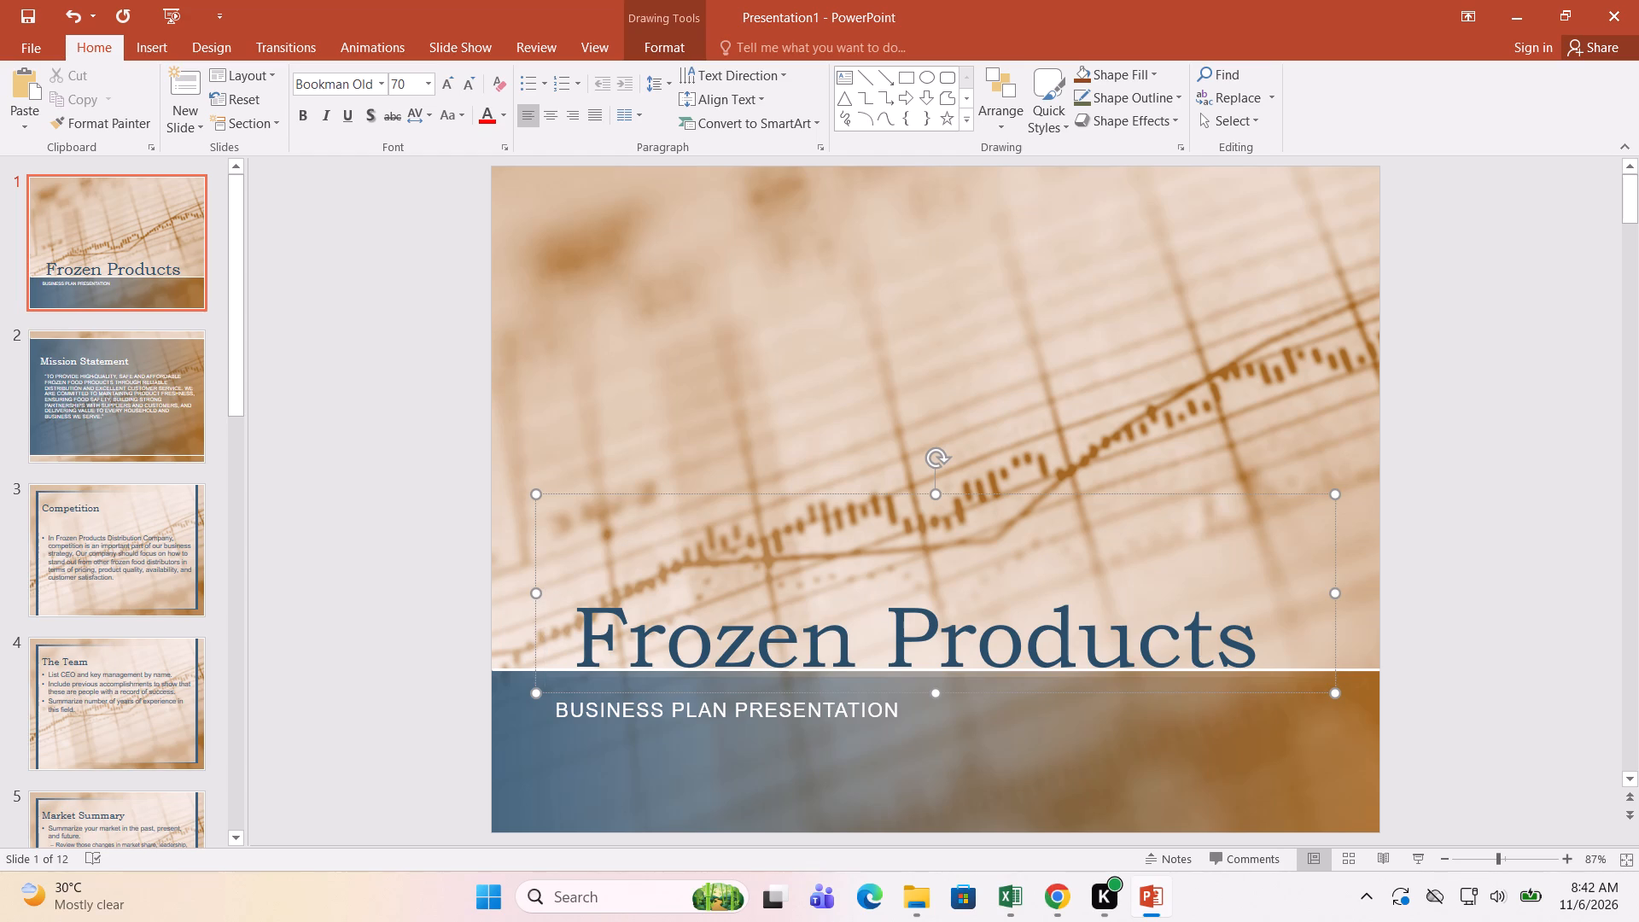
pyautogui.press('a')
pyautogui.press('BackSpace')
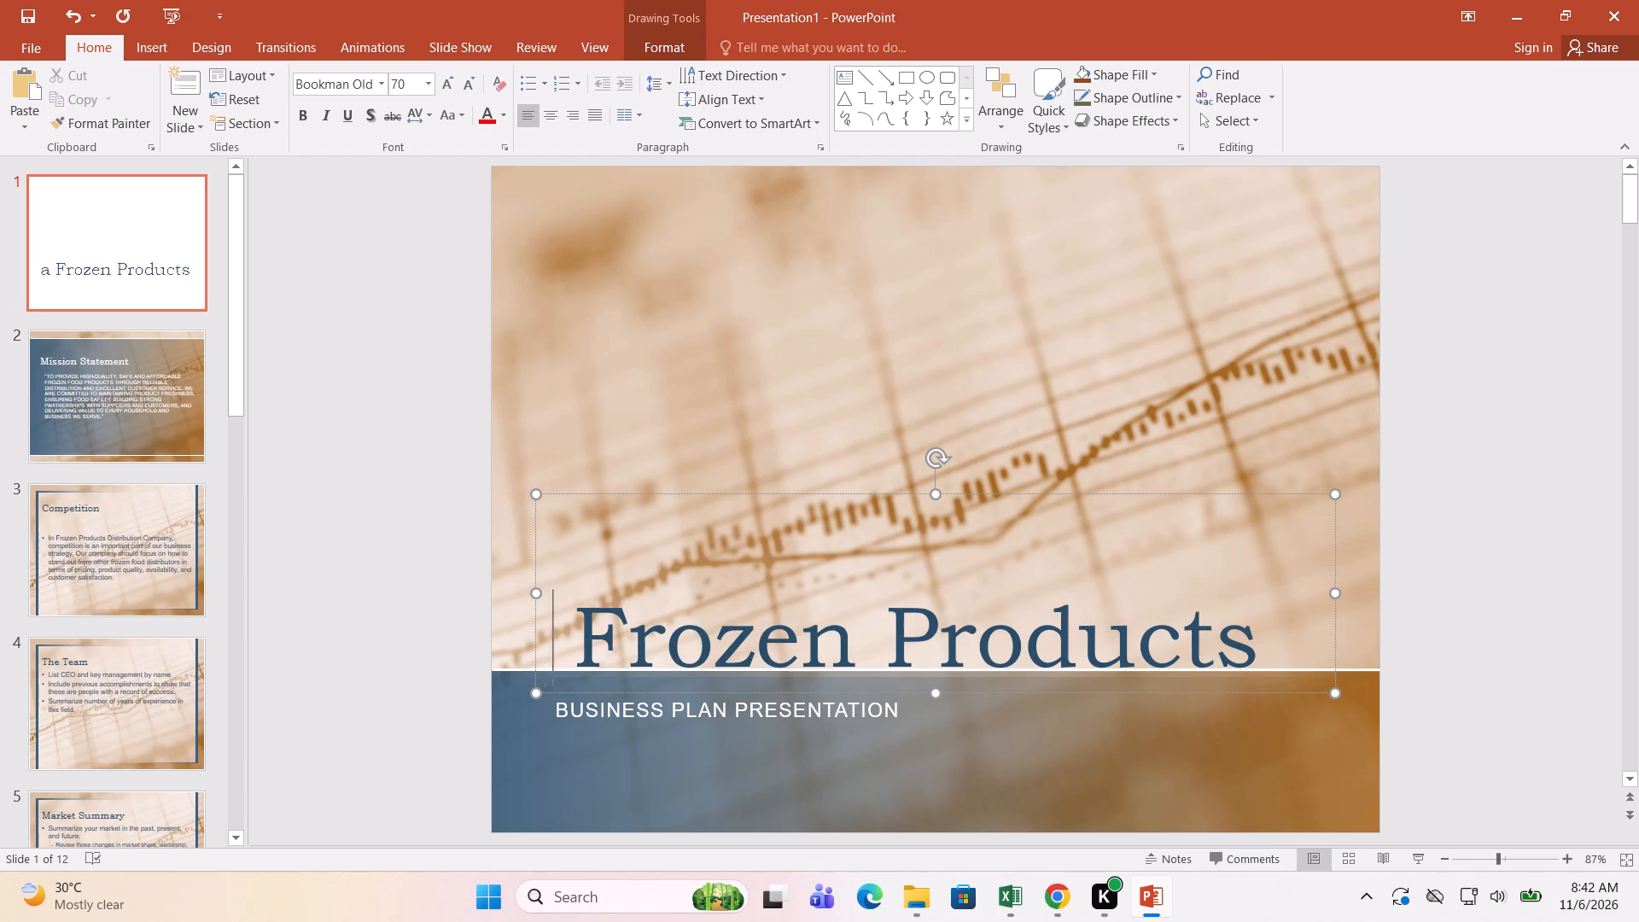
# Enter "Aling kwan" before "Frozen Products" in the title on the first slide.
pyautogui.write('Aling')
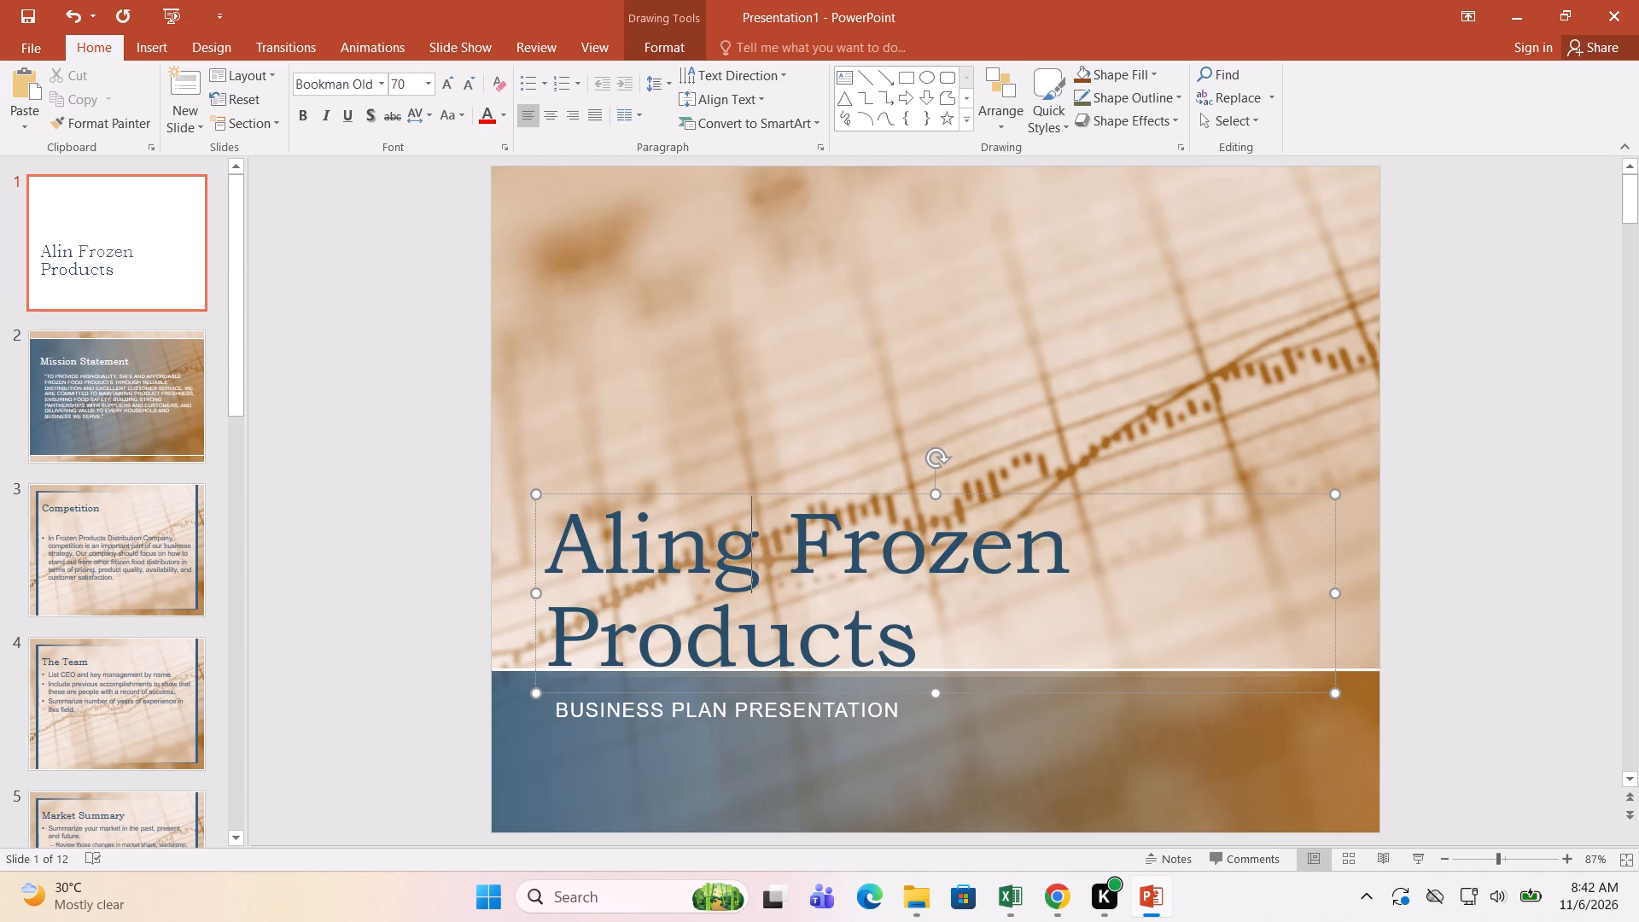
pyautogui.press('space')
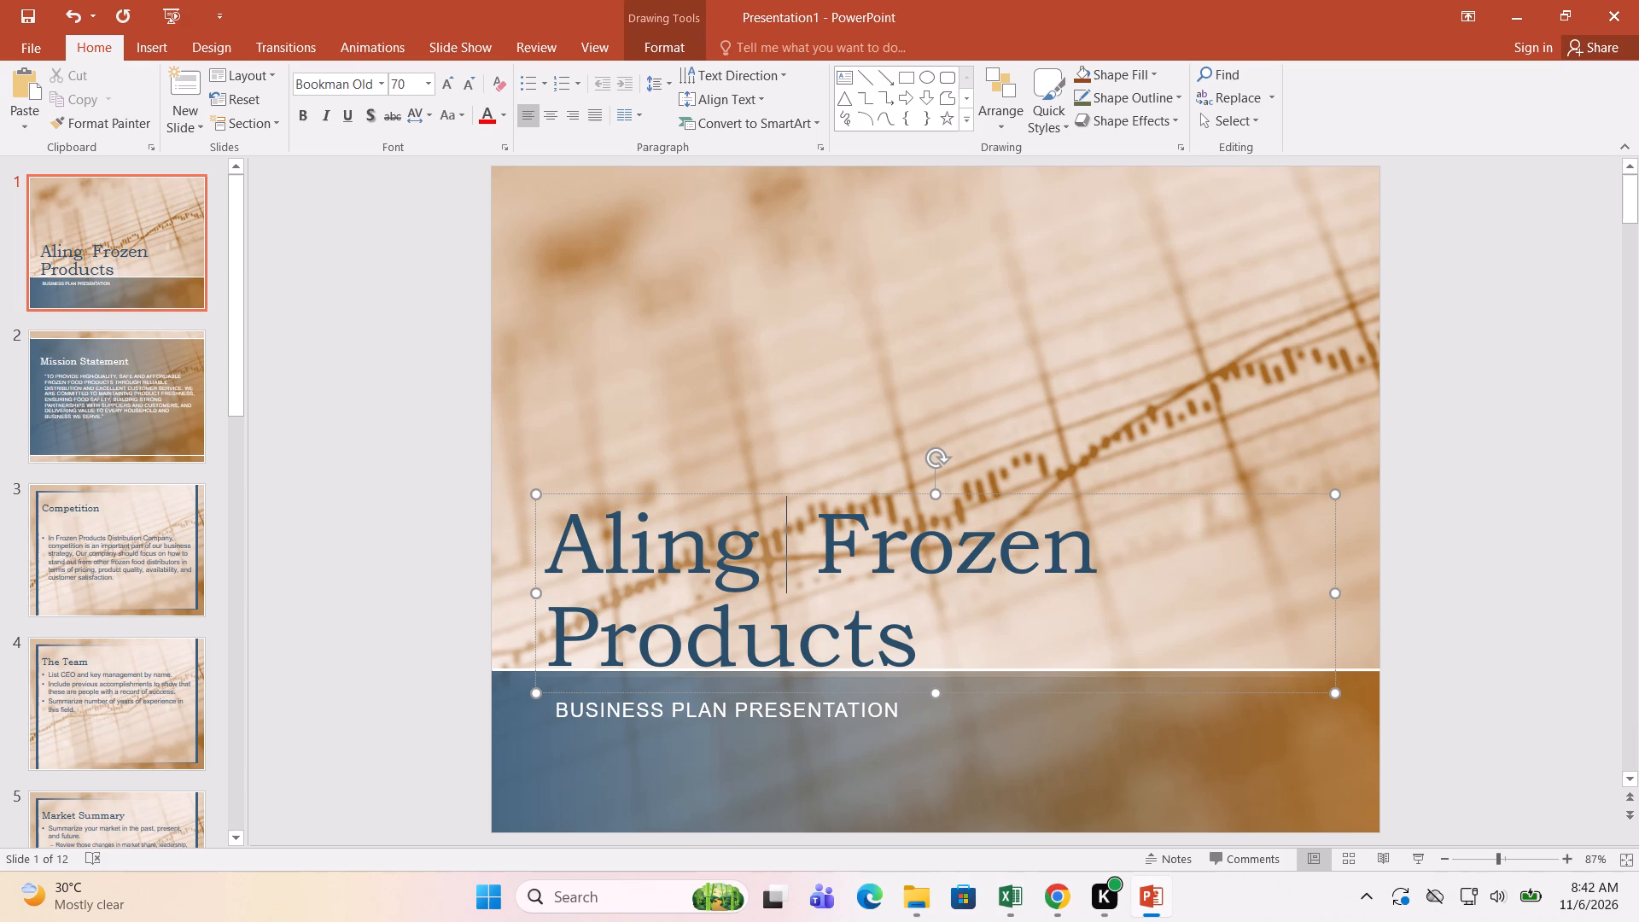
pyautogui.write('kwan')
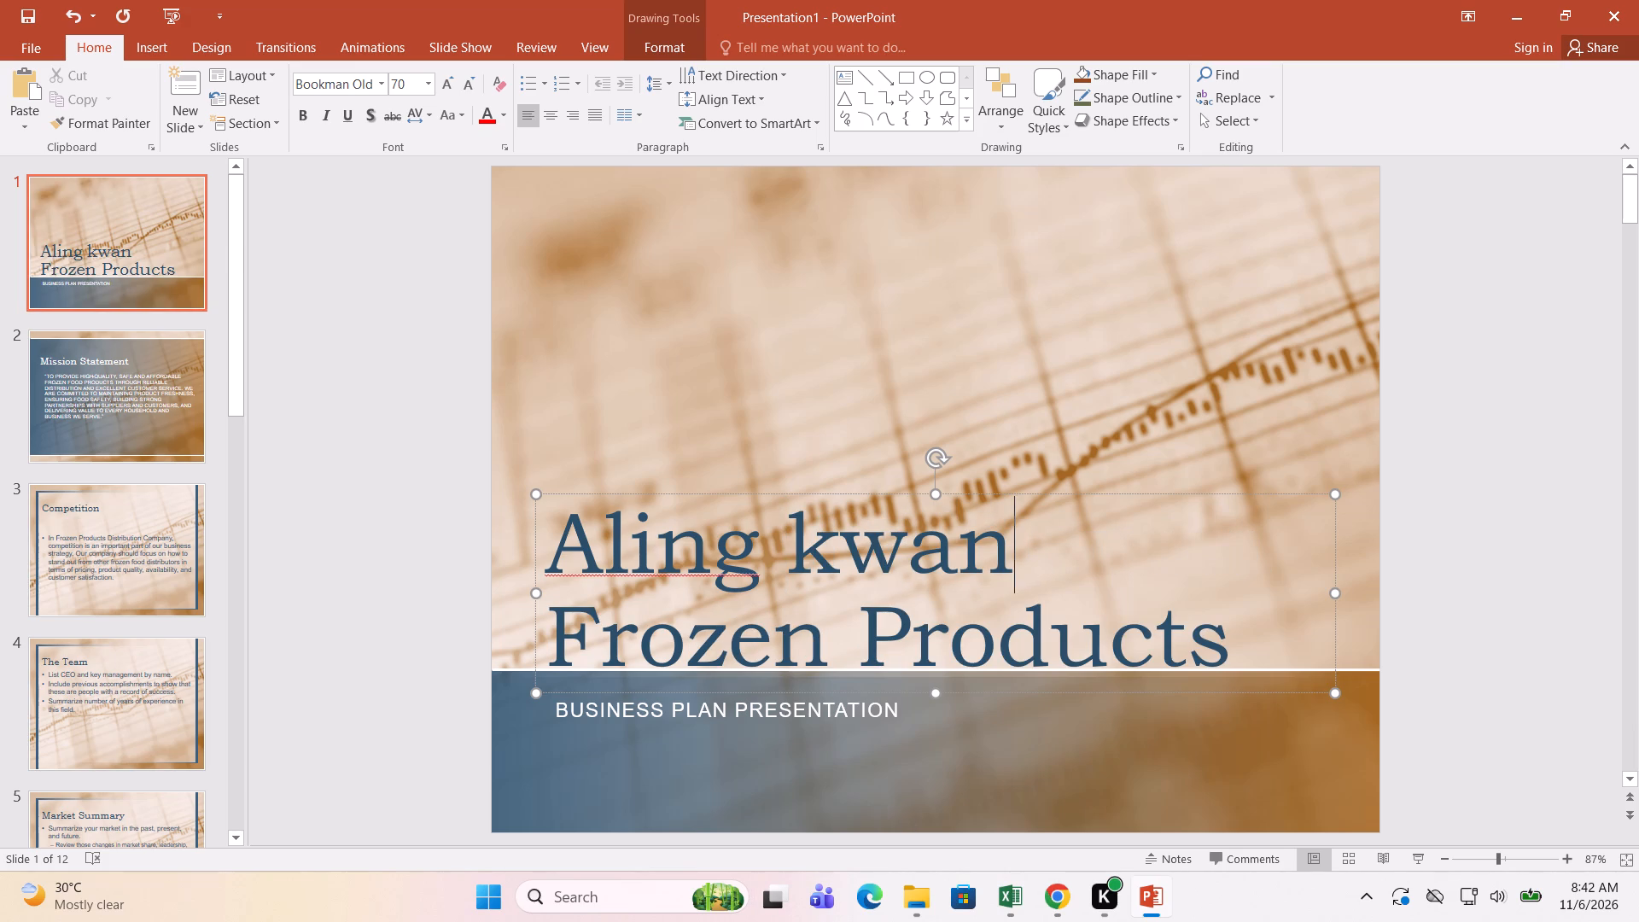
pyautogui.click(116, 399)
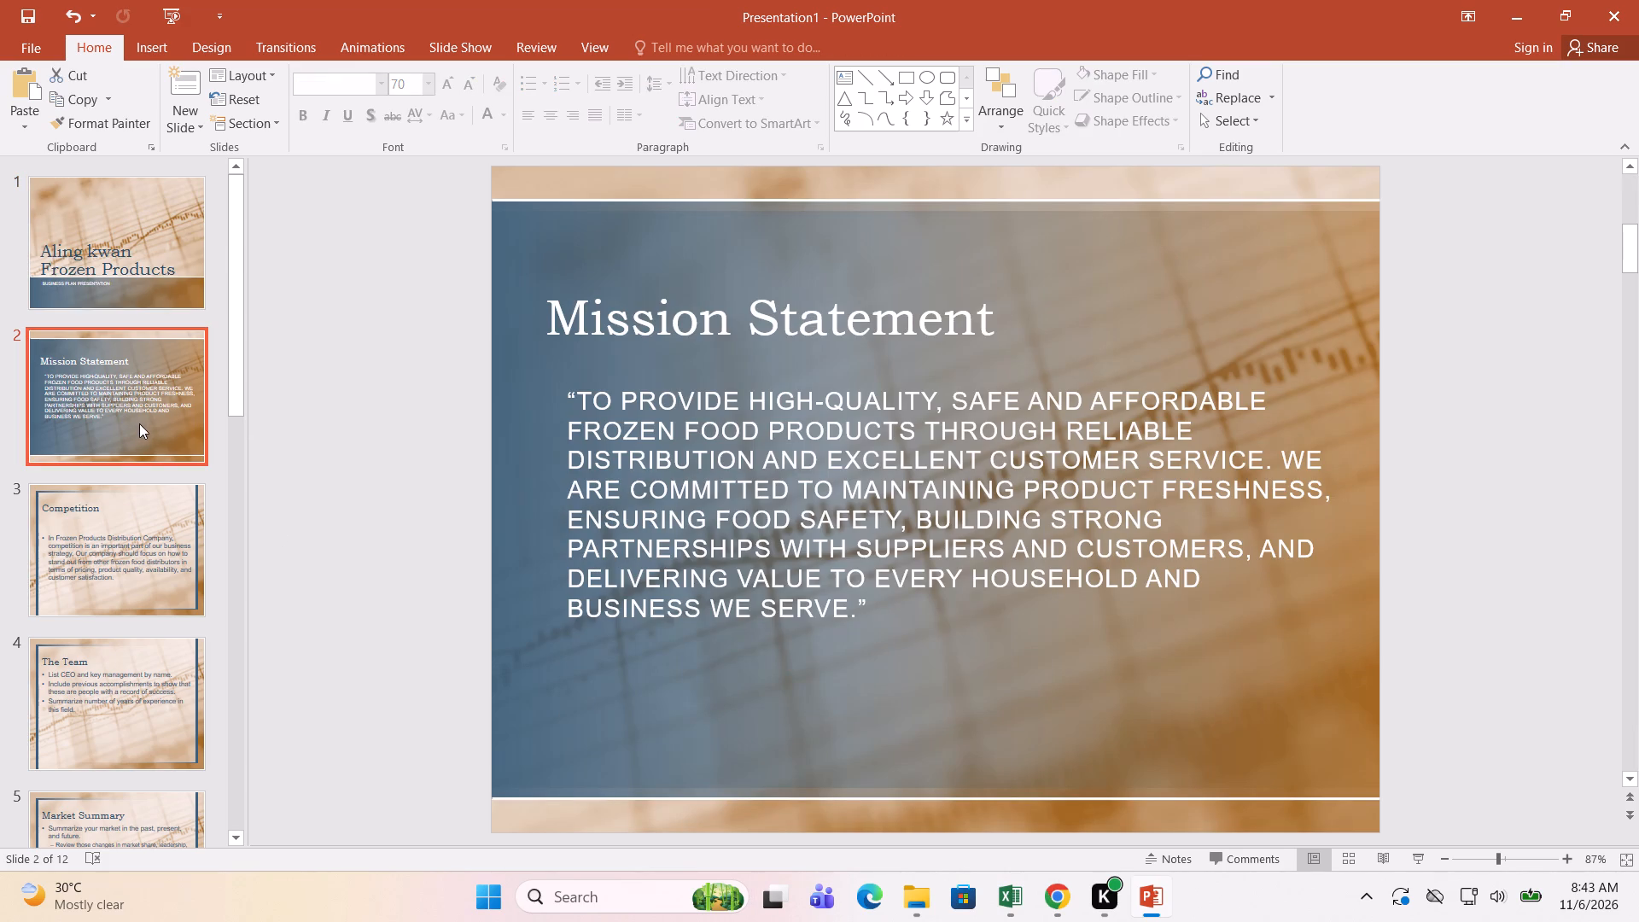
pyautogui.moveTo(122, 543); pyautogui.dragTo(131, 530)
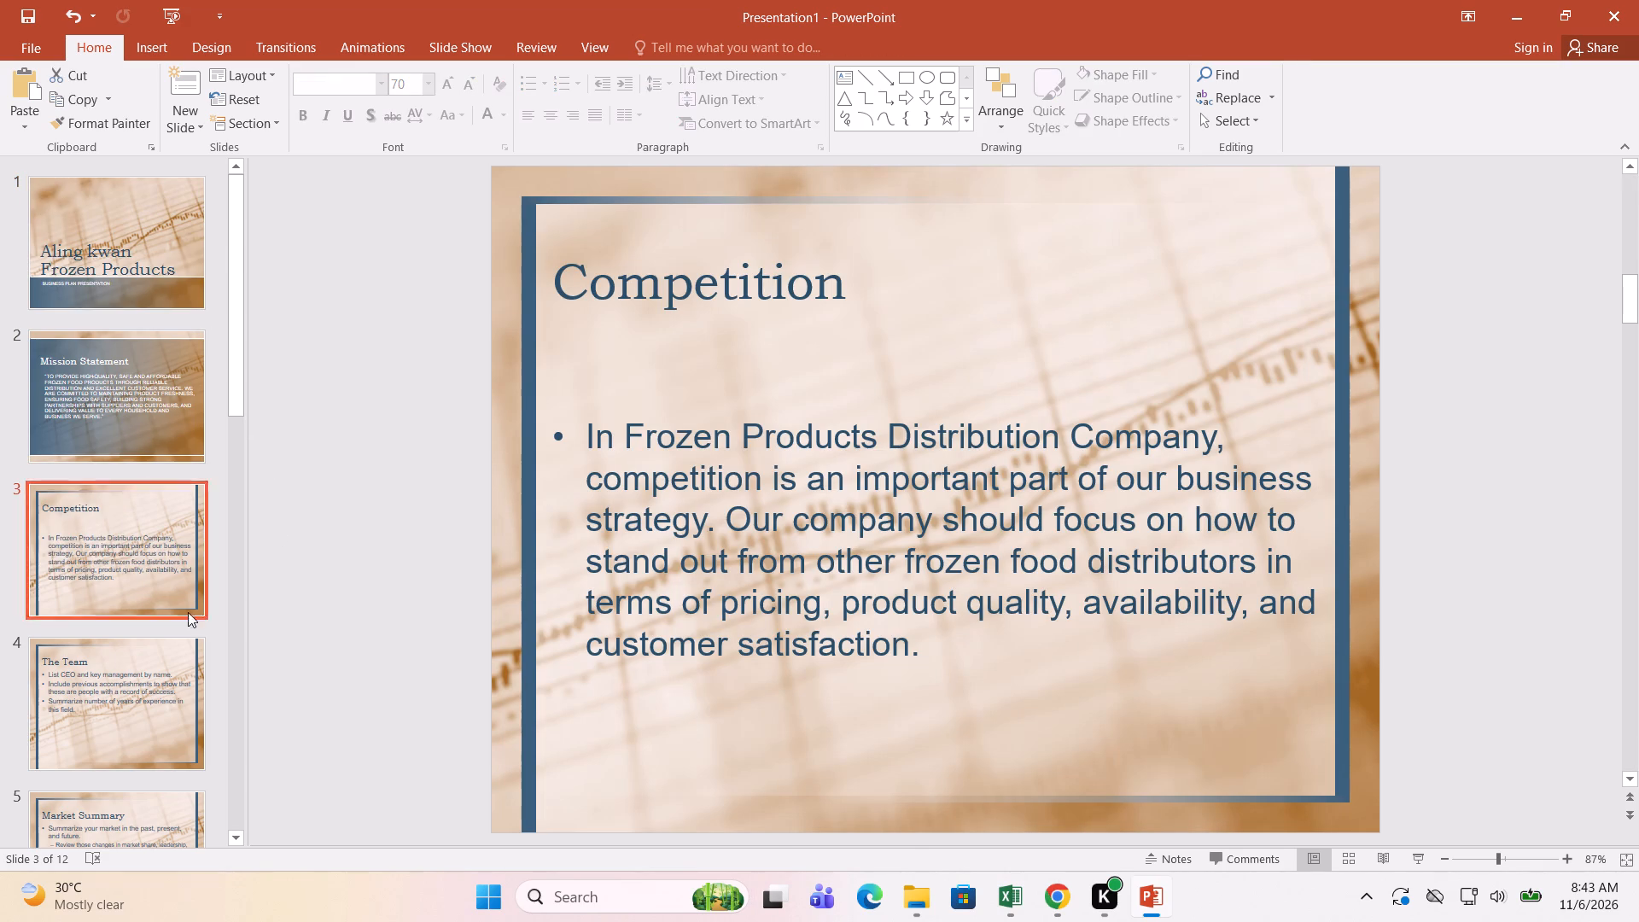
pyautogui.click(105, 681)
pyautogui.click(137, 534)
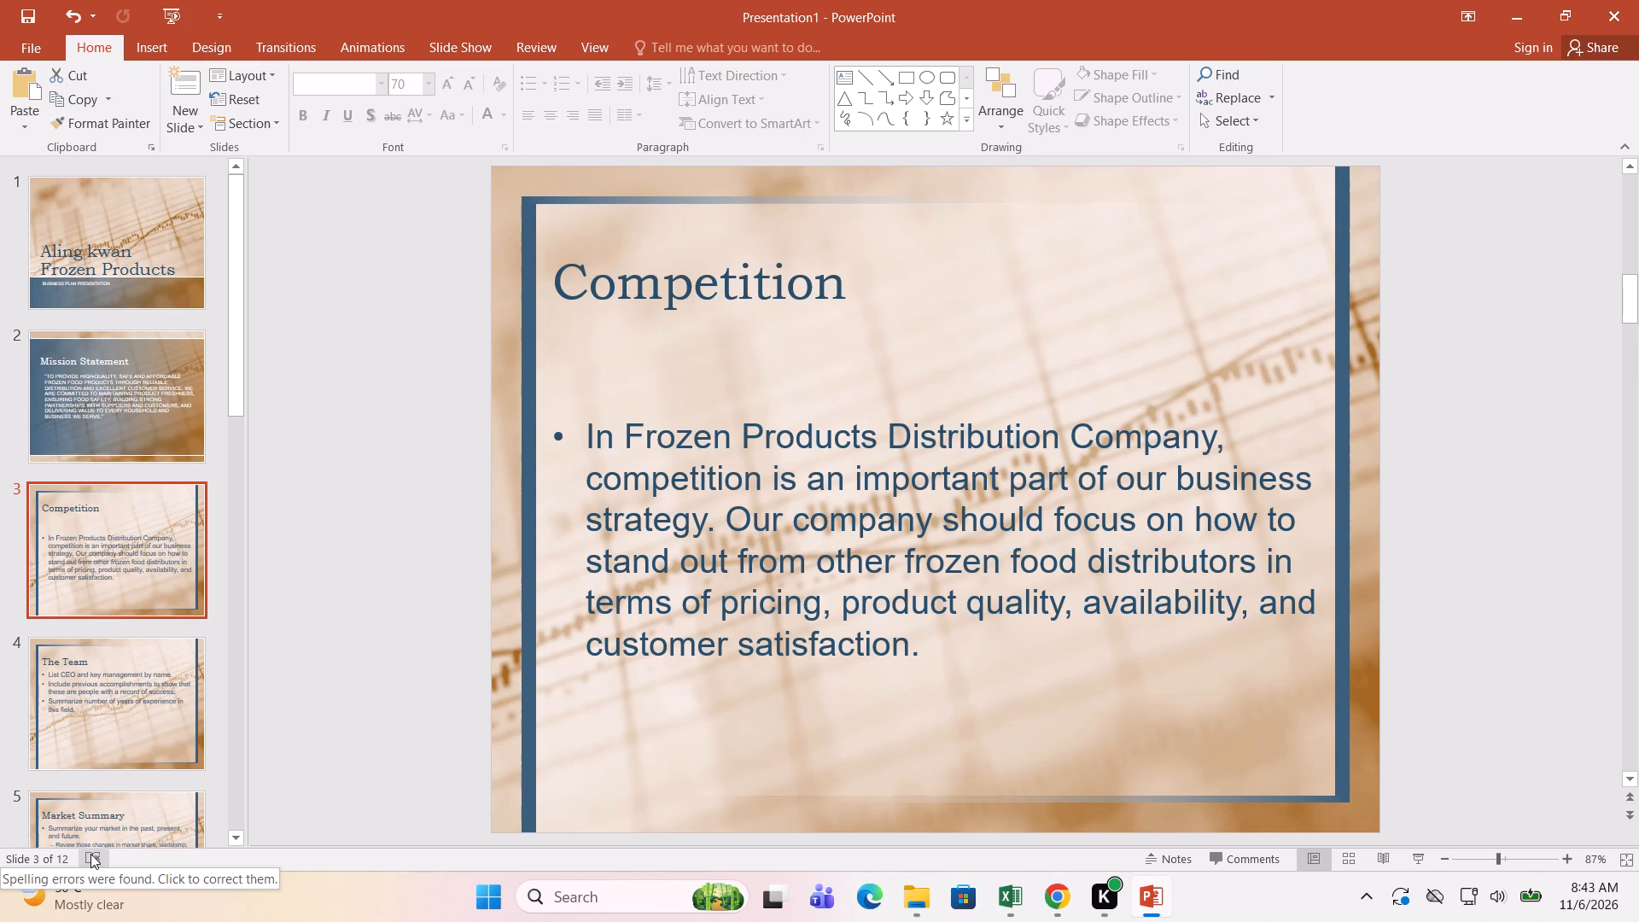
# Start a spelling check of the presentation and go to the word "kwan" in the title.
pyautogui.click(90, 856)
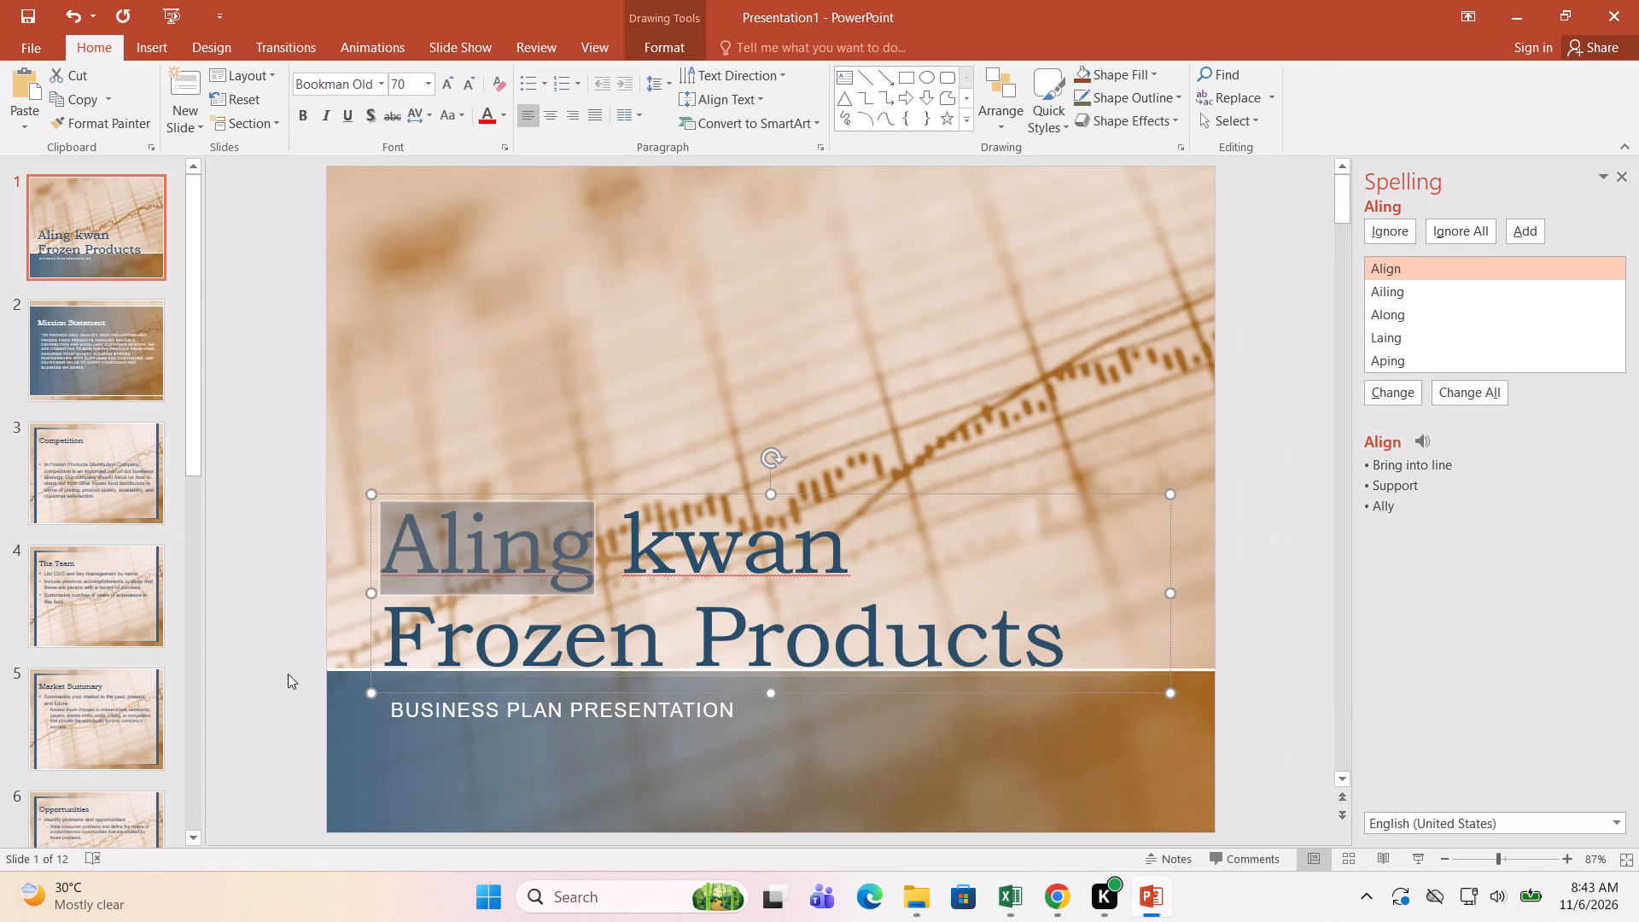
pyautogui.click(724, 560)
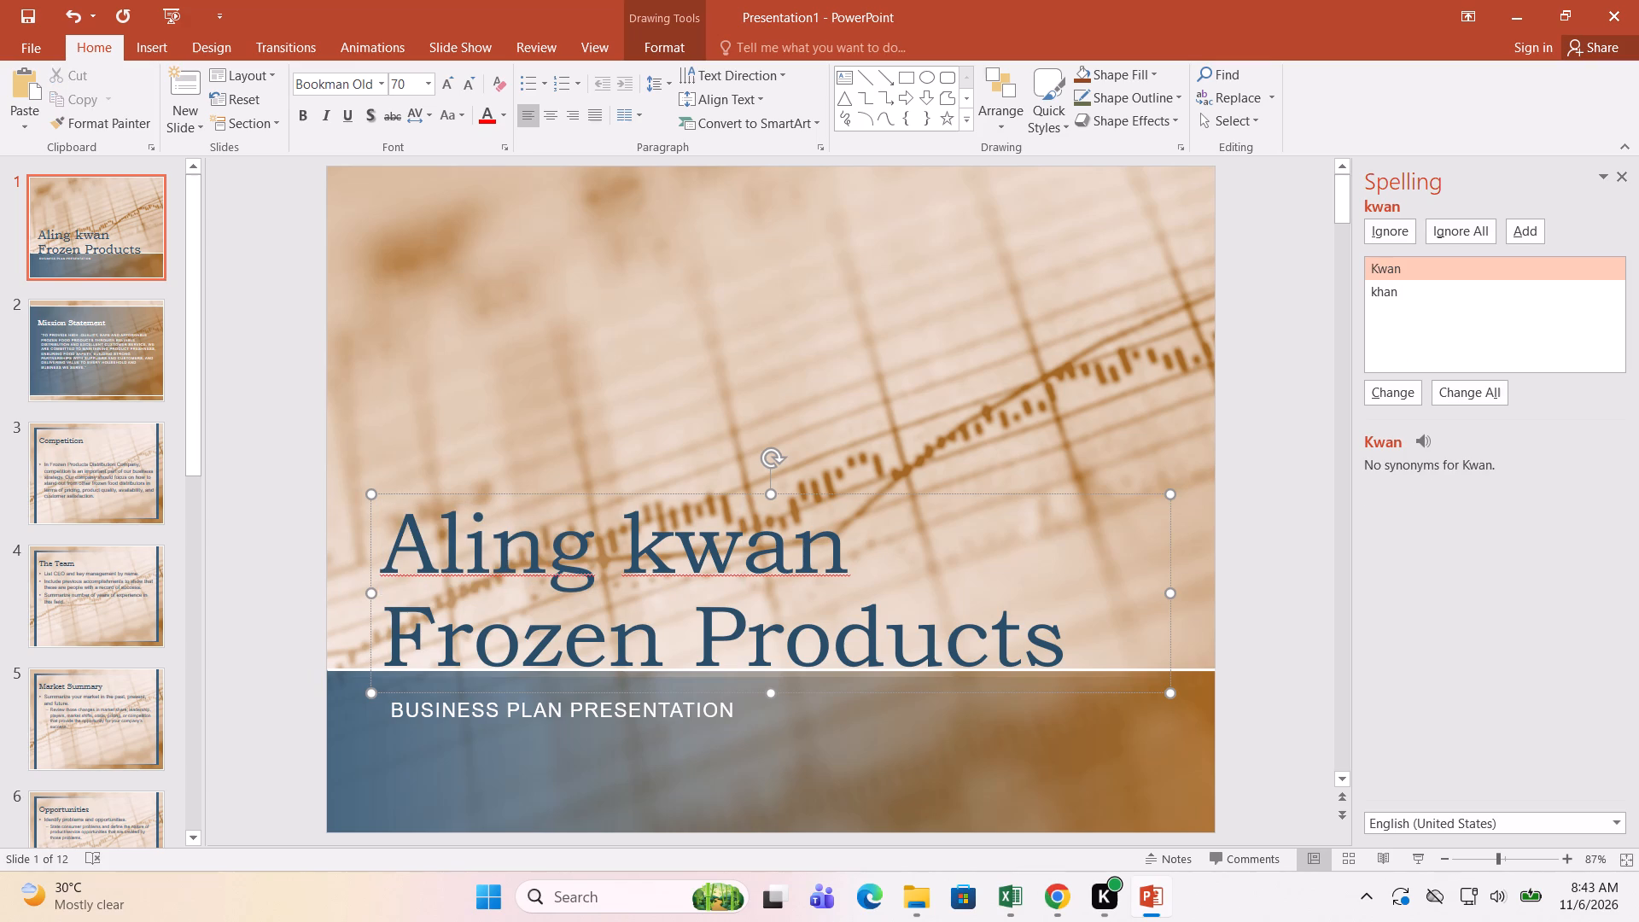
# Duplicate The Team slide.
pyautogui.click(116, 365)
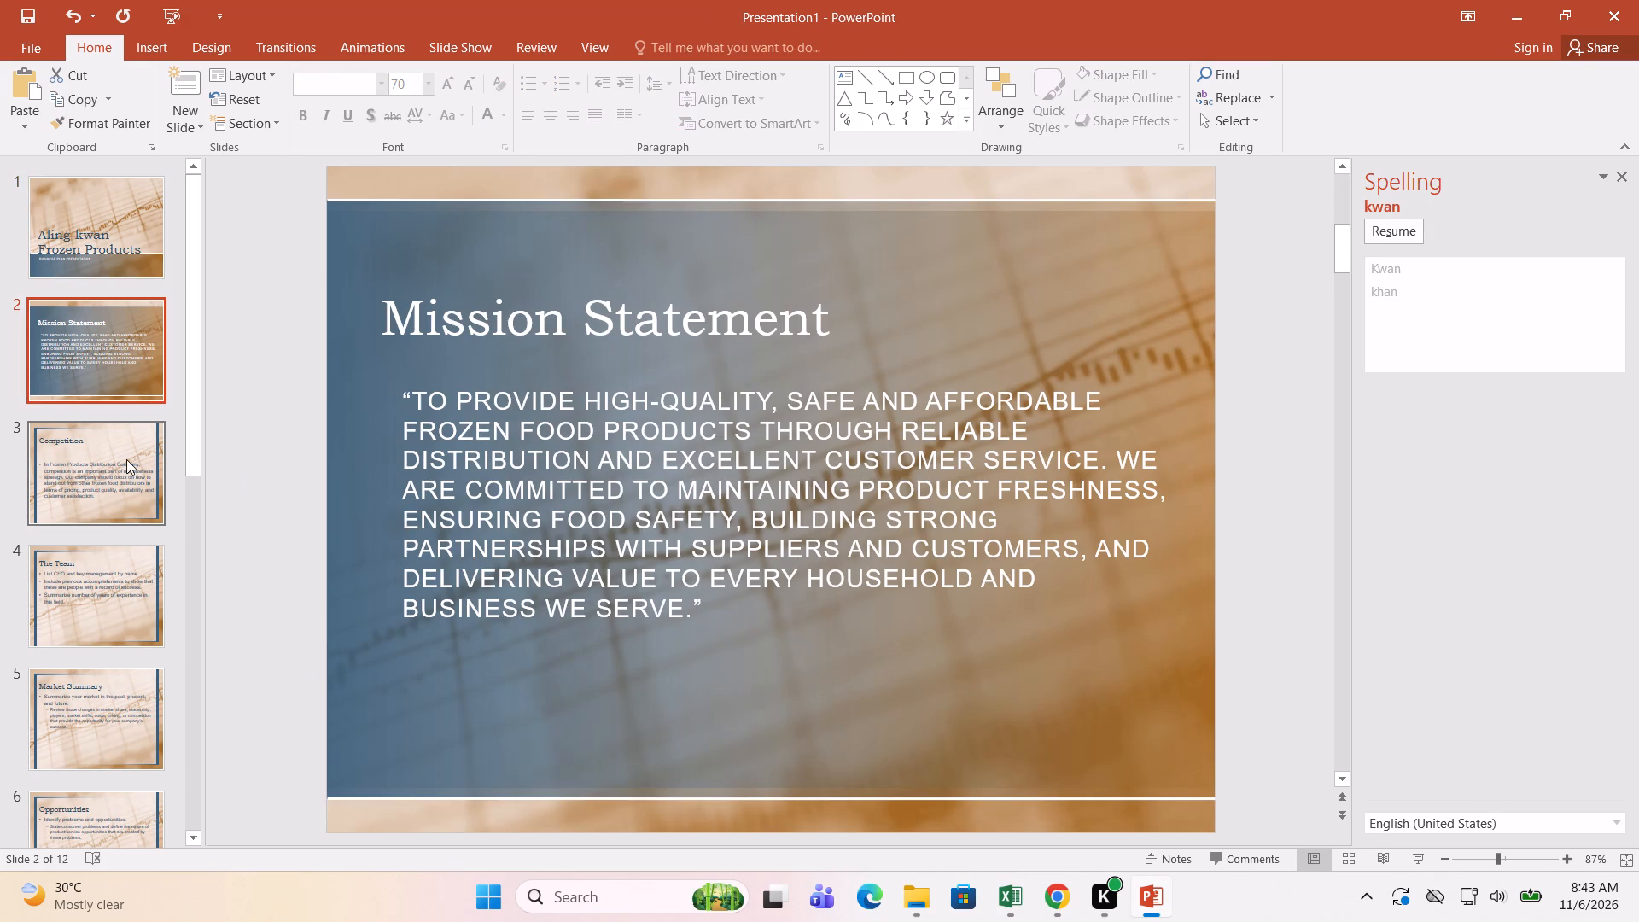
pyautogui.click(103, 465)
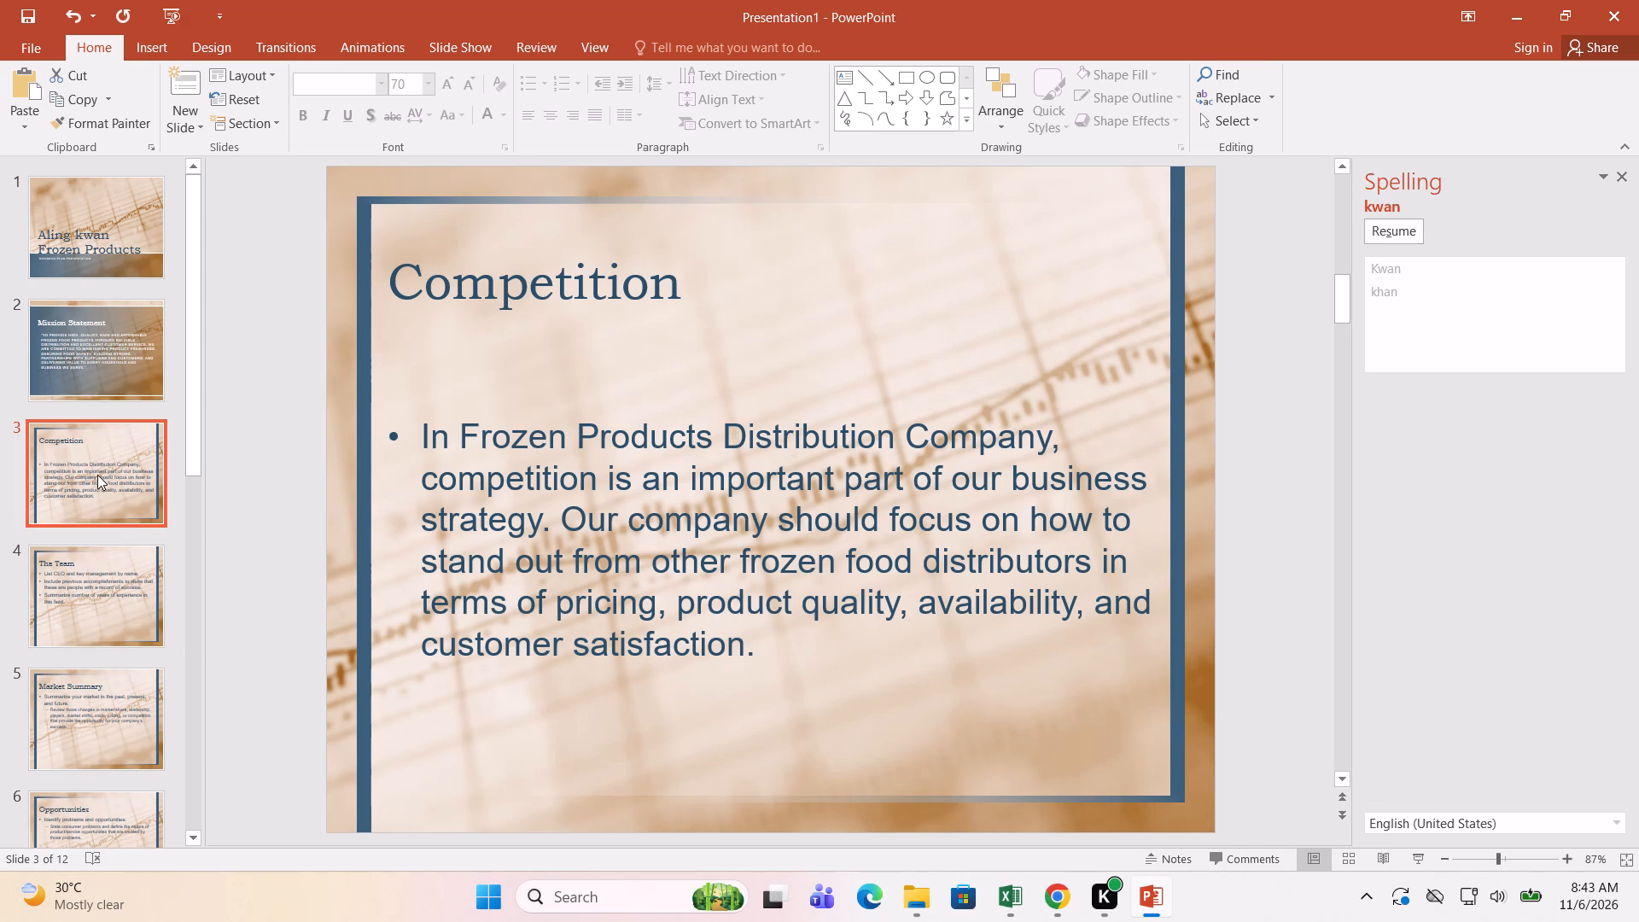
pyautogui.rightClick(90, 571)
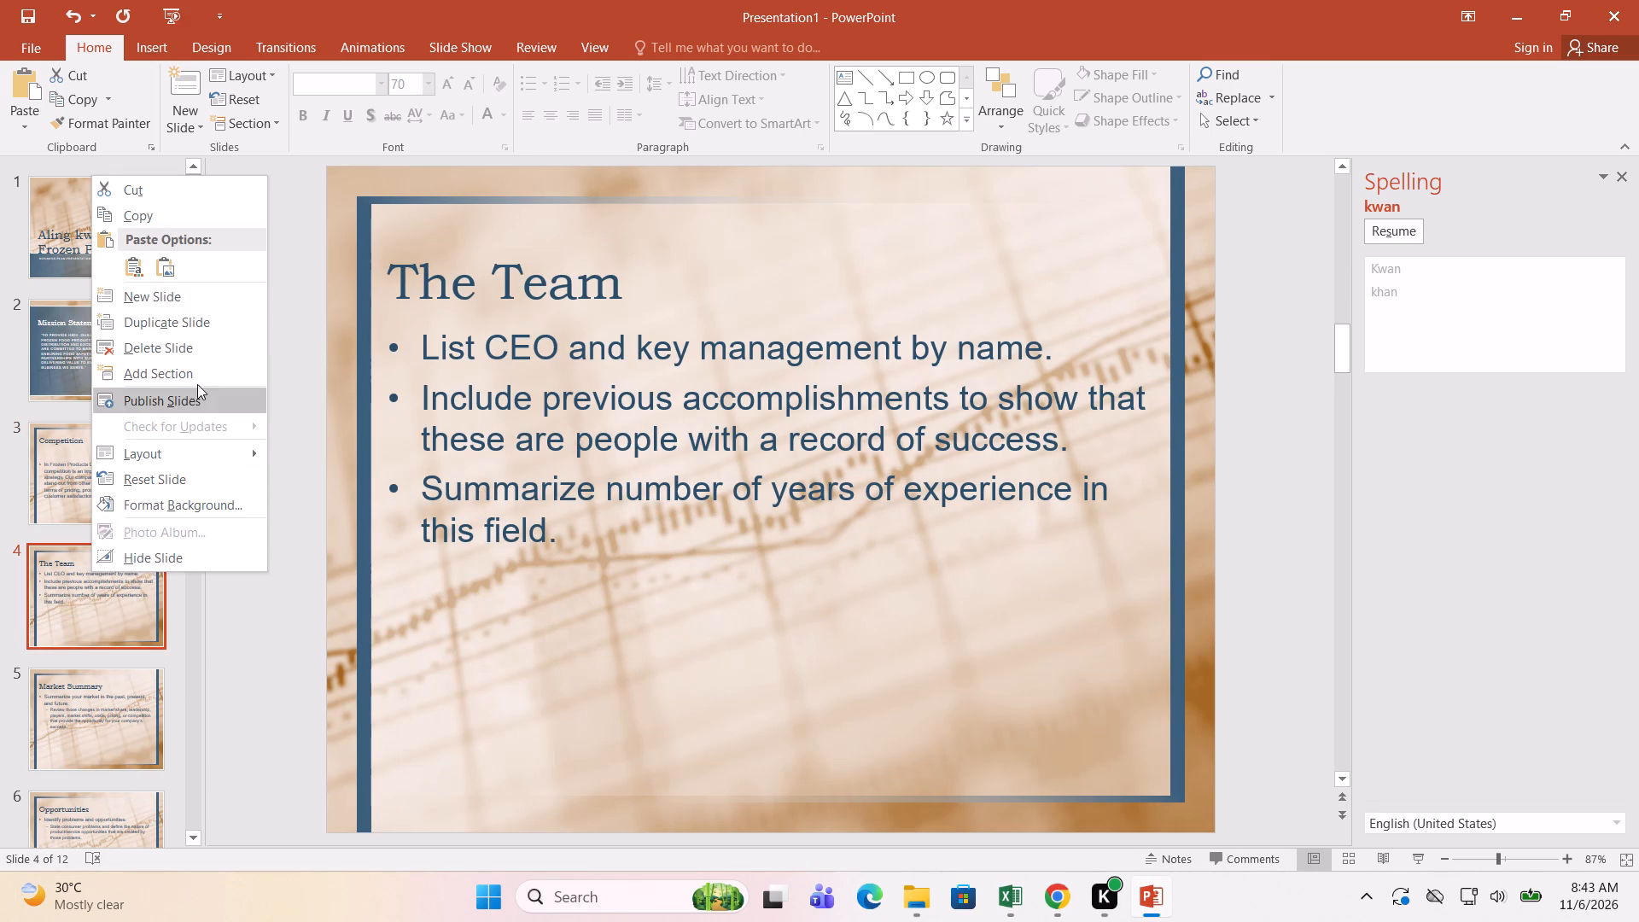
pyautogui.click(190, 328)
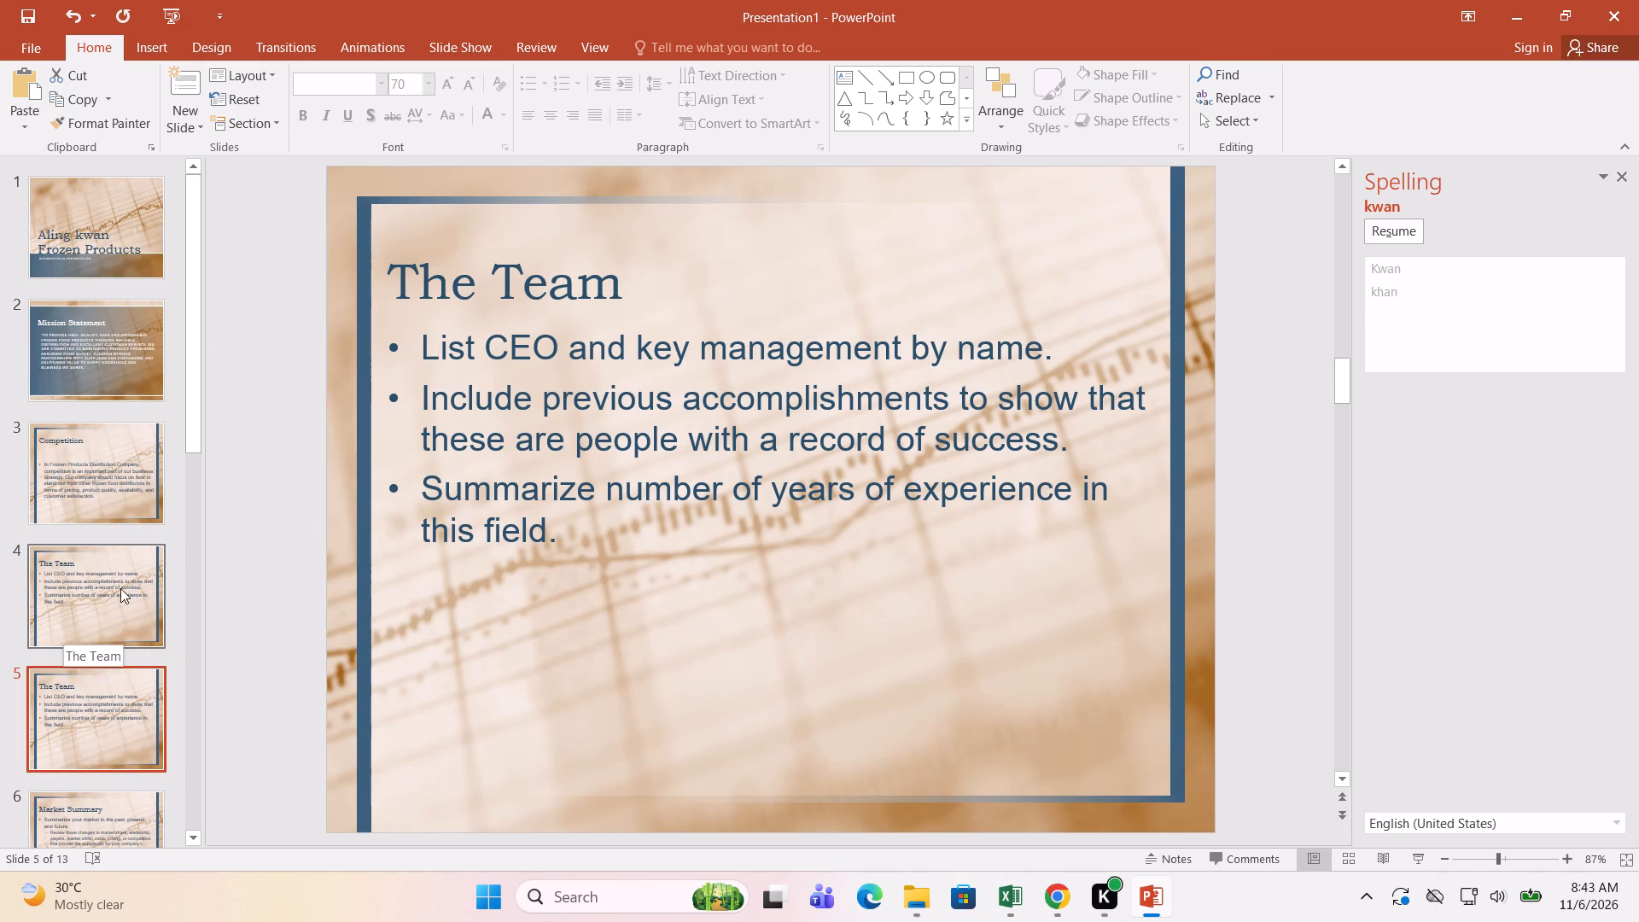
# Examine the title and bullet text on The Team slide, its duplicate and the Market Summary slide.
pyautogui.click(102, 476)
pyautogui.click(108, 576)
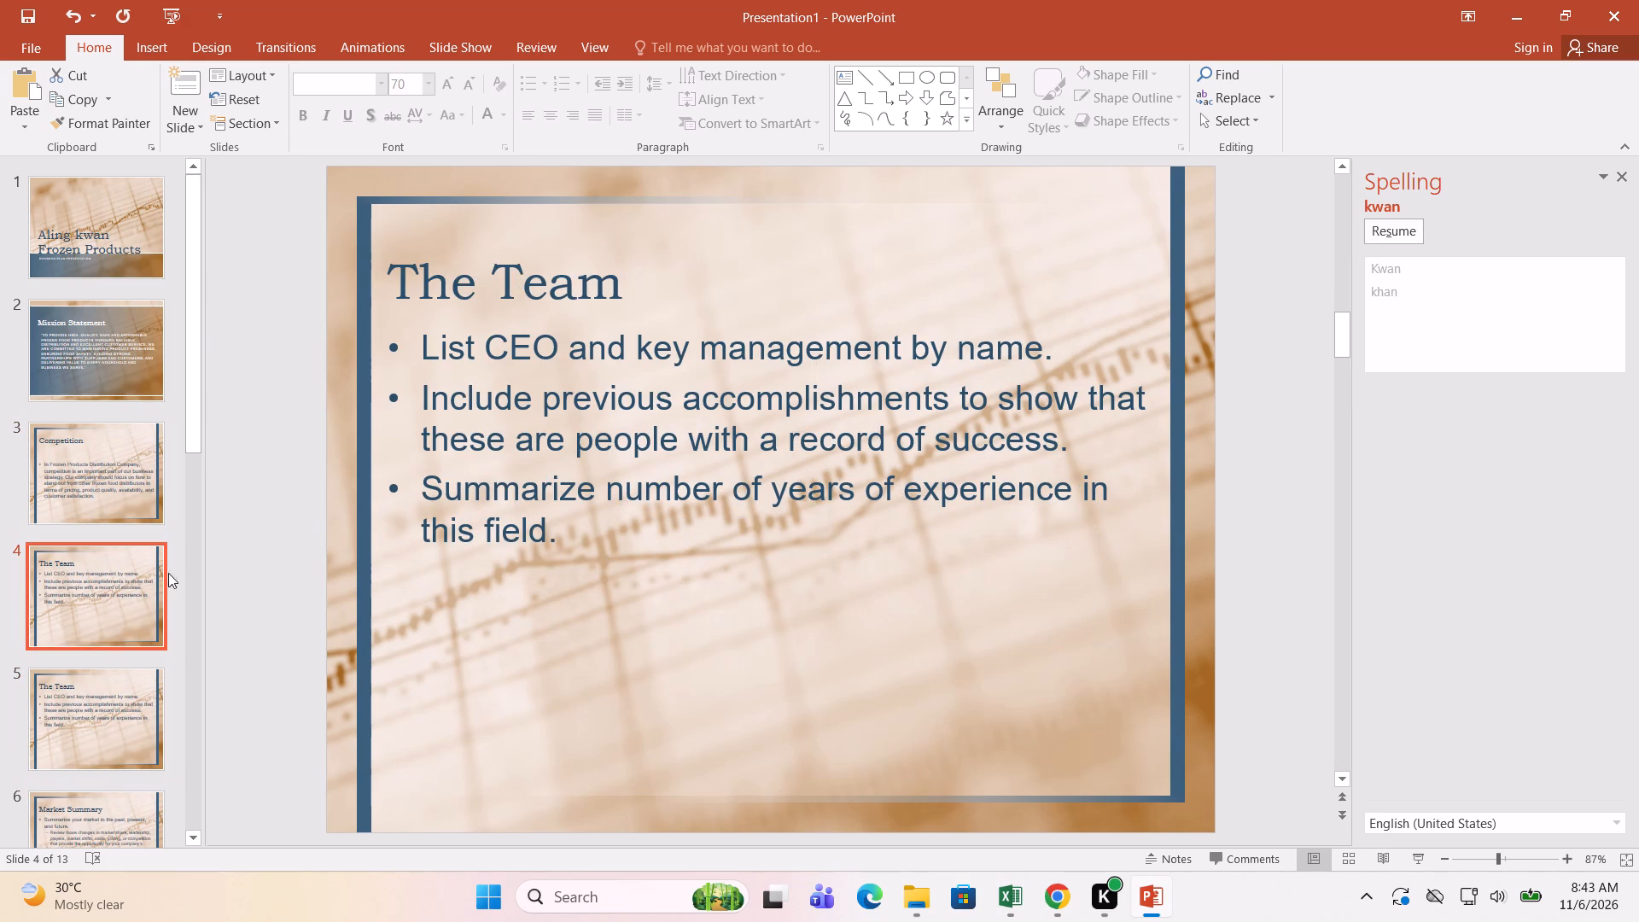
pyautogui.moveTo(580, 549); pyautogui.dragTo(399, 324)
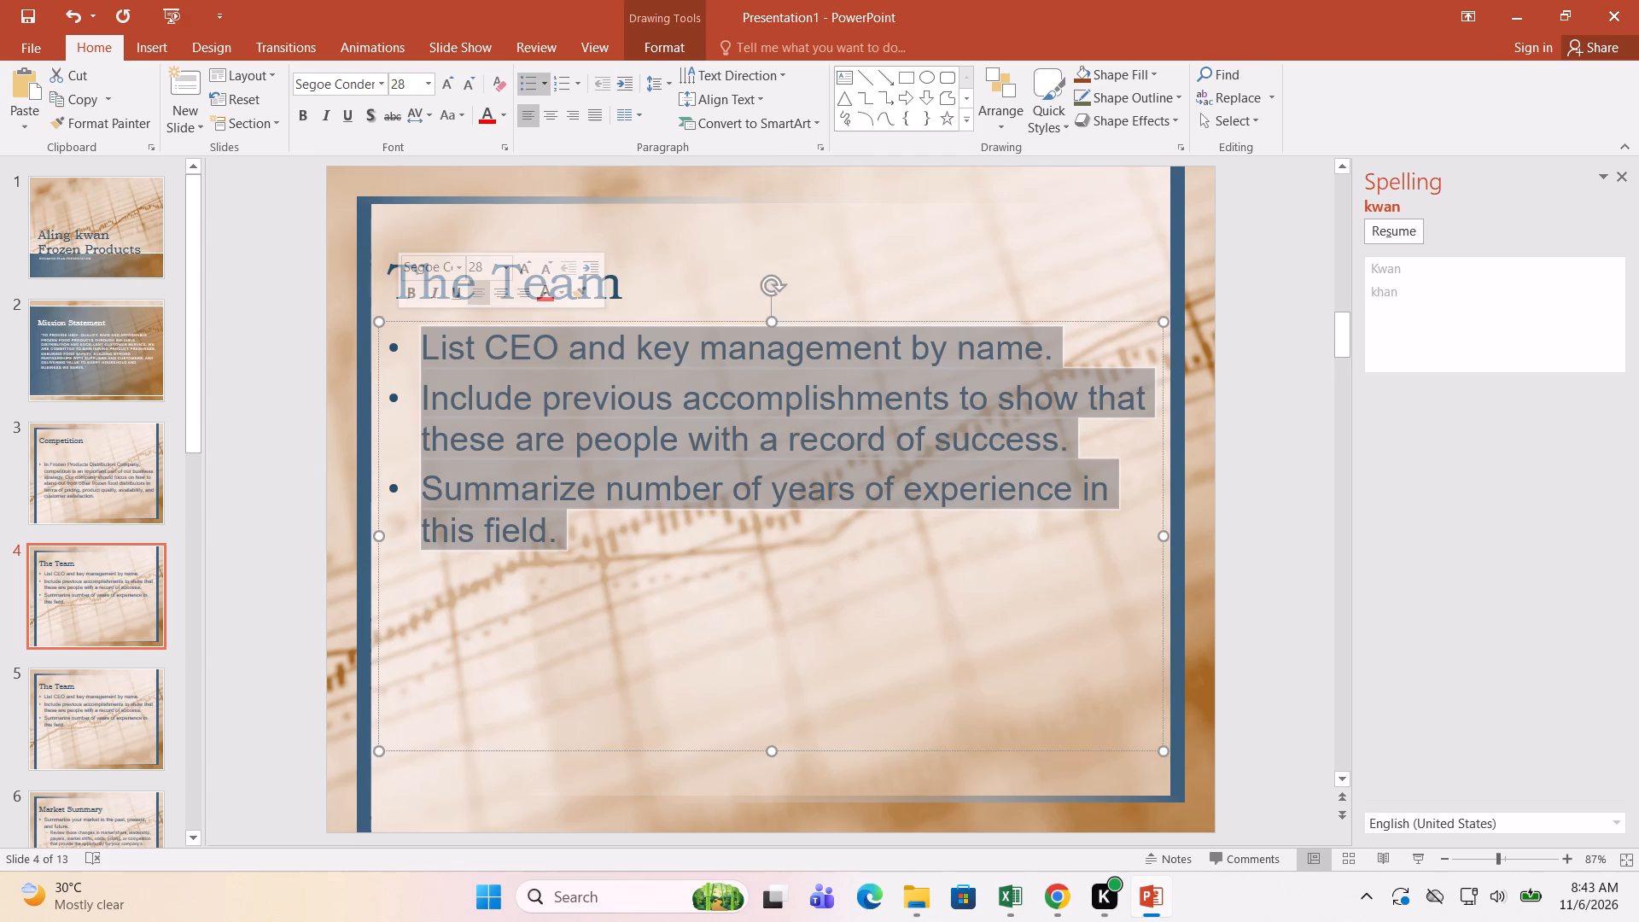
pyautogui.click(651, 294)
pyautogui.moveTo(631, 292); pyautogui.dragTo(421, 295)
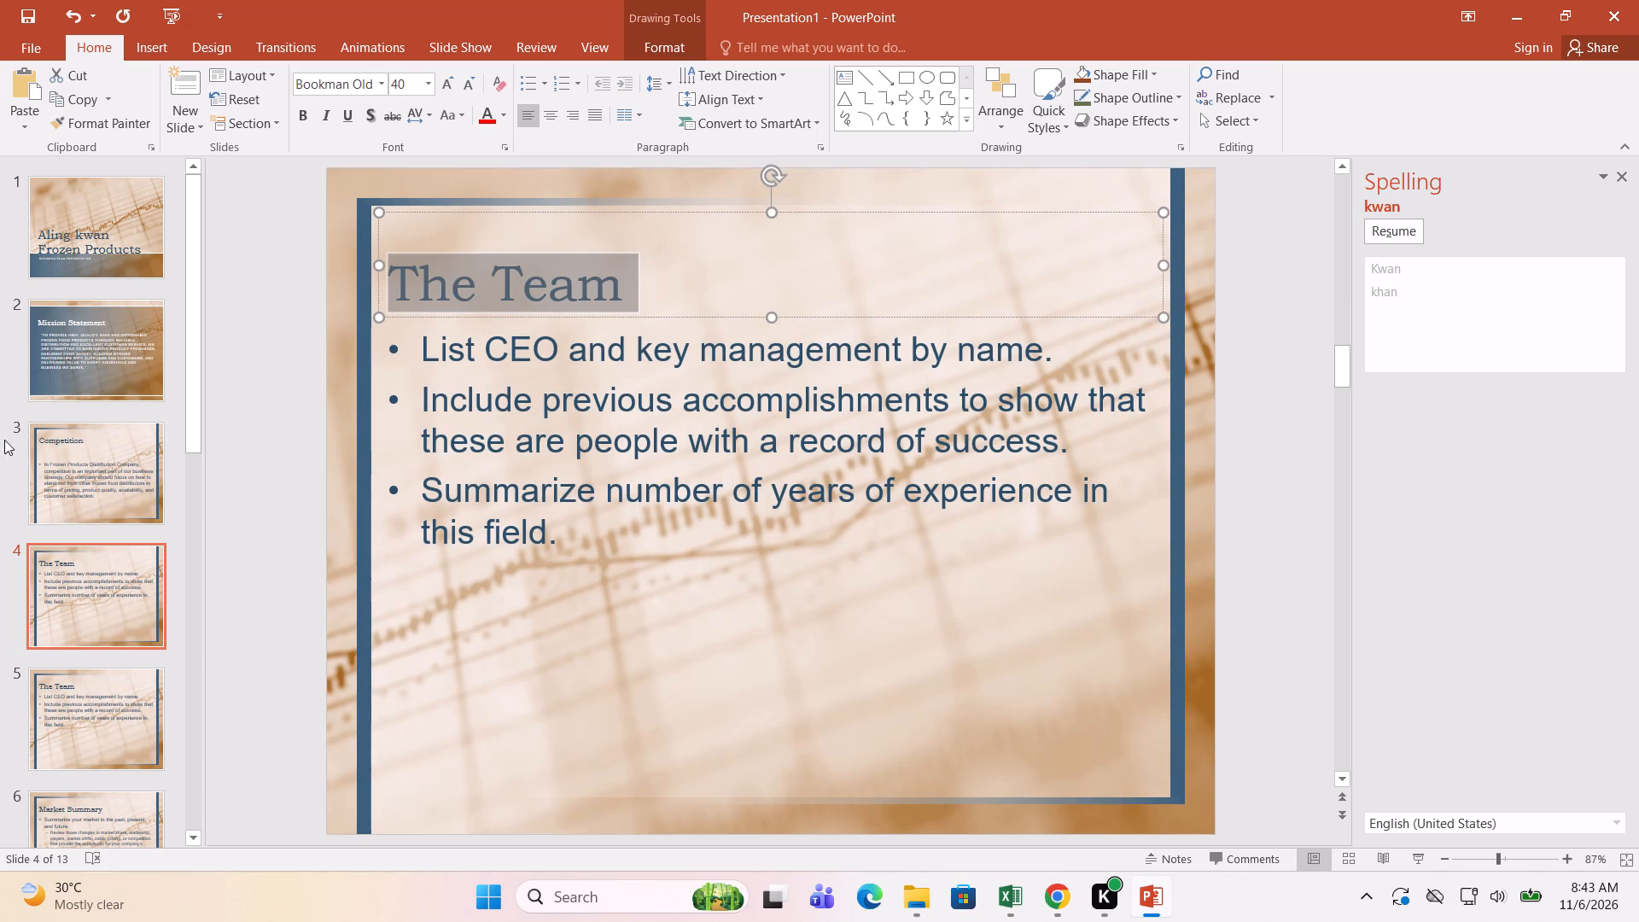
pyautogui.scroll(-1, 160, 468)
pyautogui.scroll(-1, 234, 494)
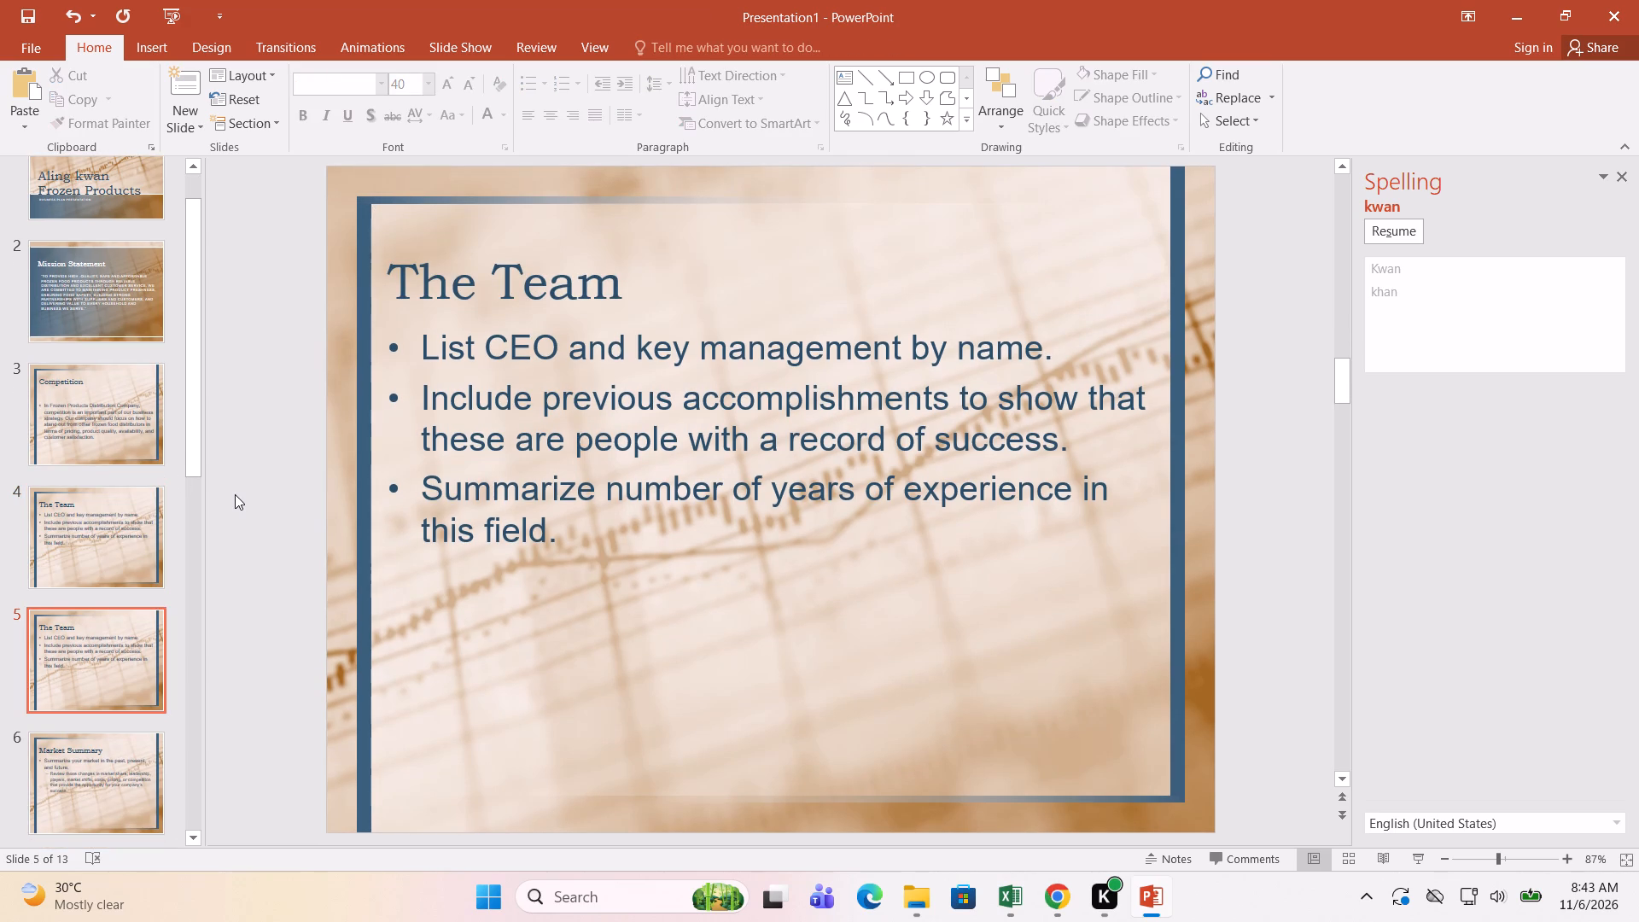
pyautogui.scroll(-1, 235, 494)
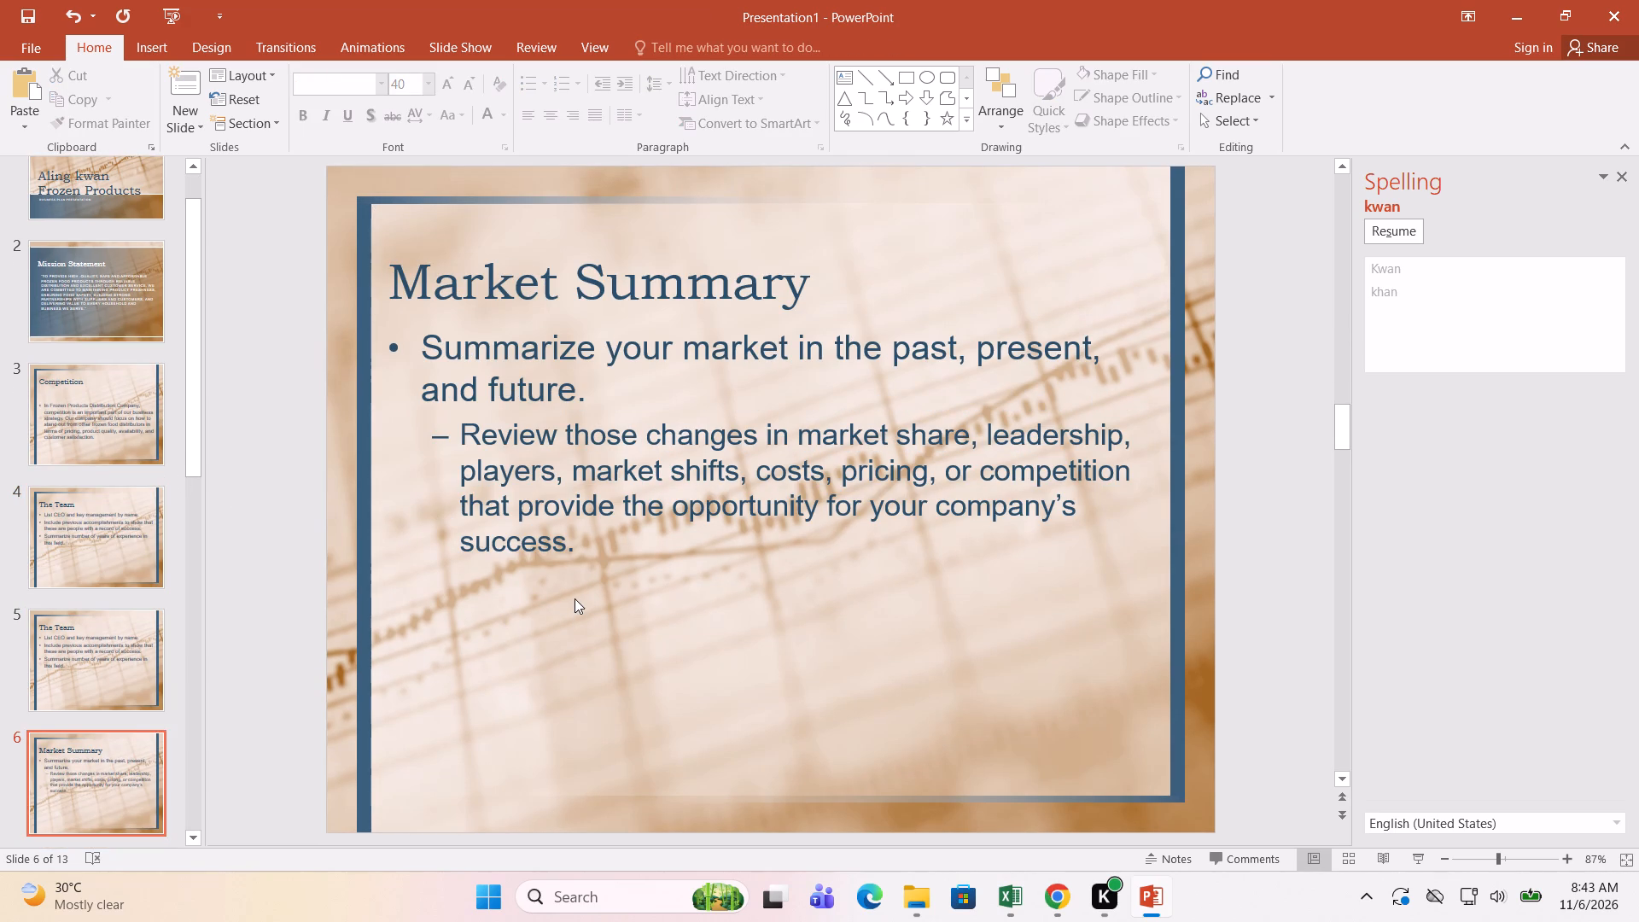
pyautogui.scroll(2, 575, 595)
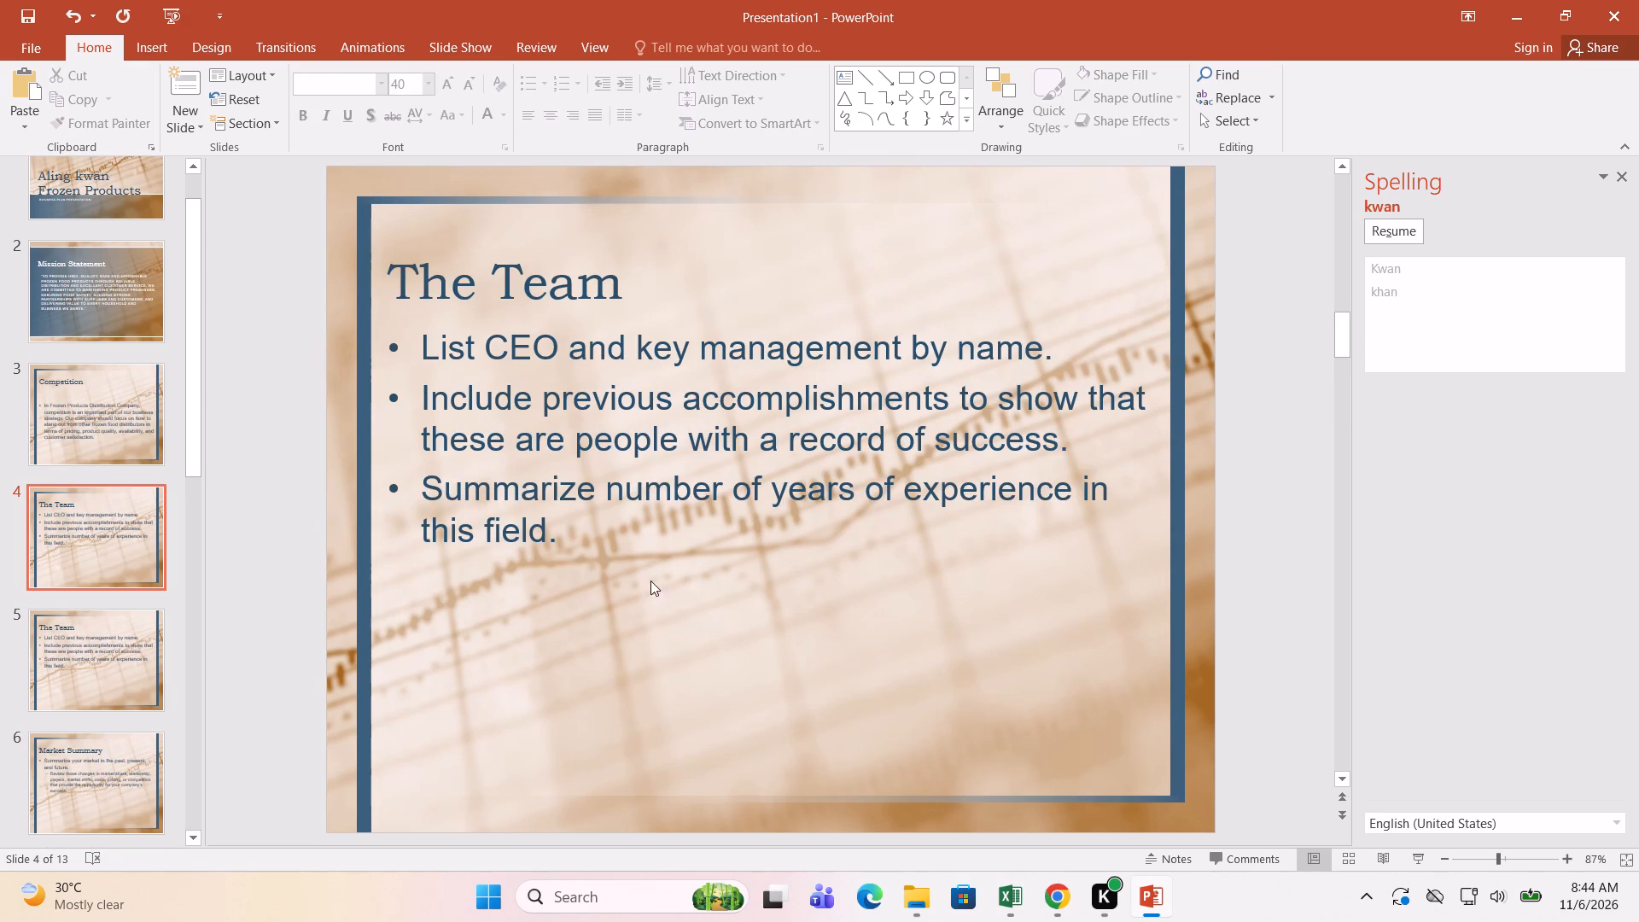